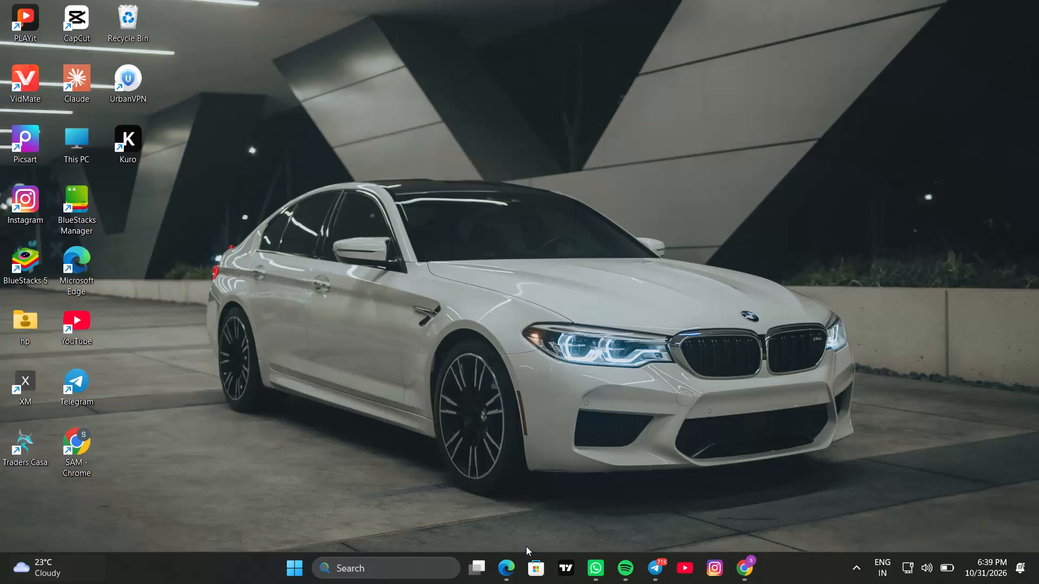
Open the Telegram desktop app.
left_click(647, 563)
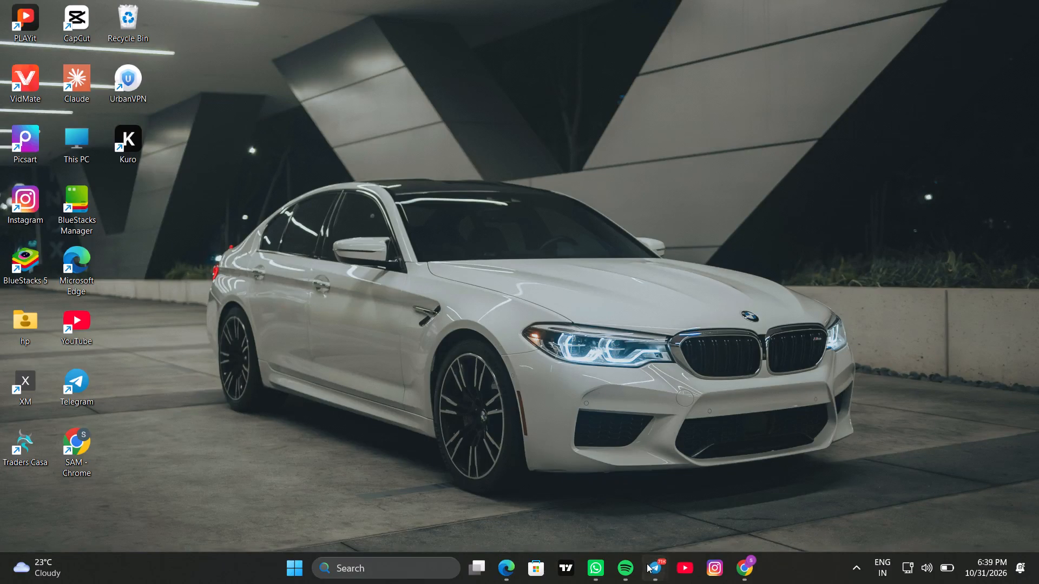
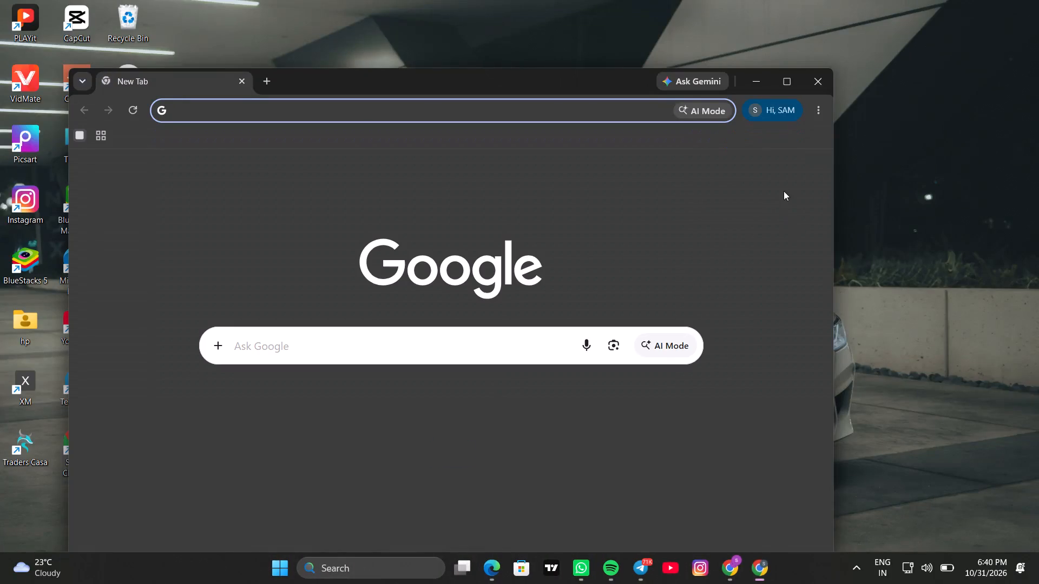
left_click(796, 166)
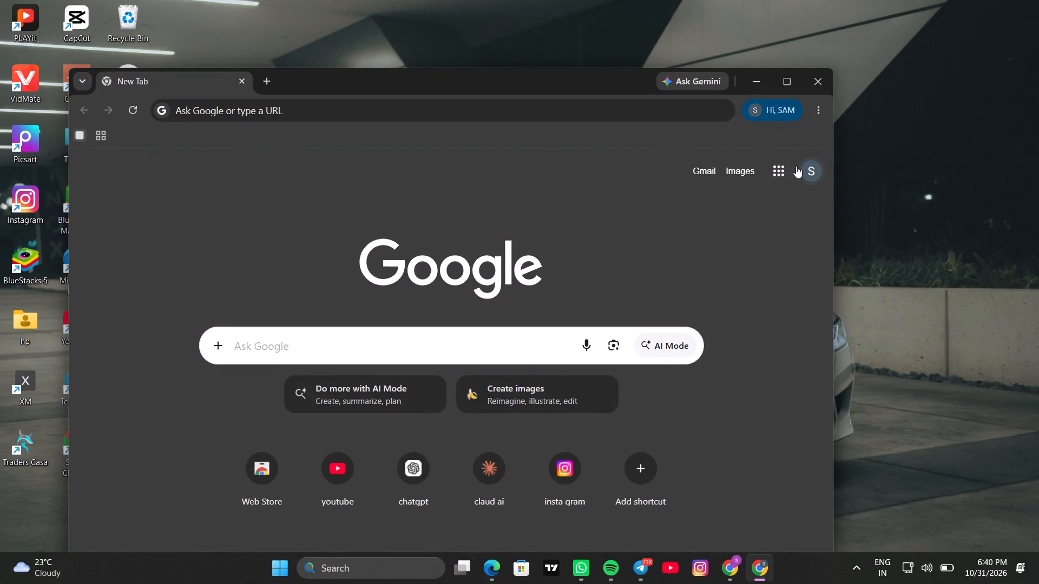
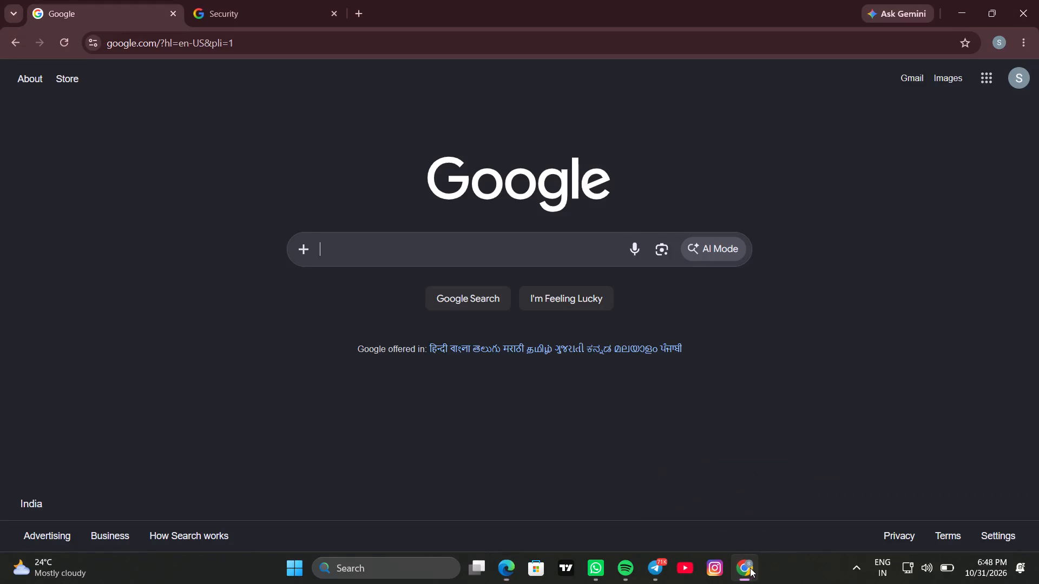
Open a new Chrome window under the salochna profile.
left_click(994, 46)
scroll(880, 483, "down", 1)
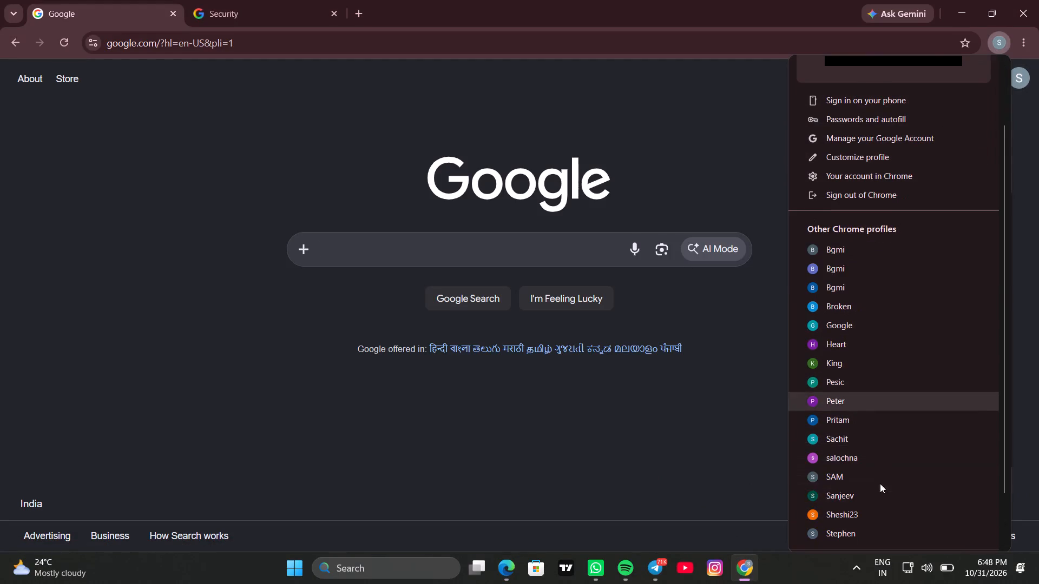
left_click(850, 461)
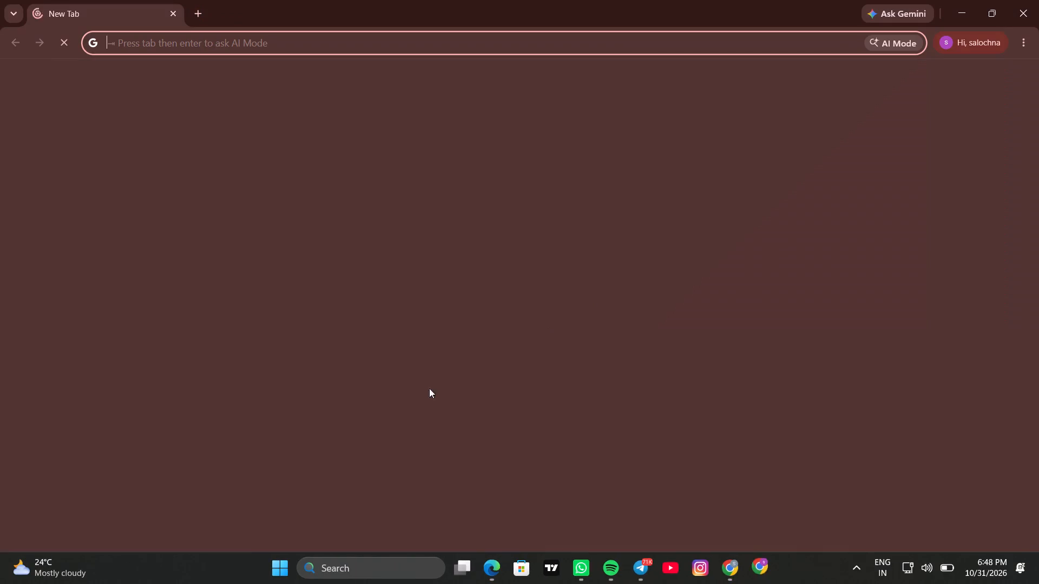
Switch to Edge and, in the HelloKey Supplier Portal, generate and copy a Google account authorization link for a new GCP account.
left_click(481, 573)
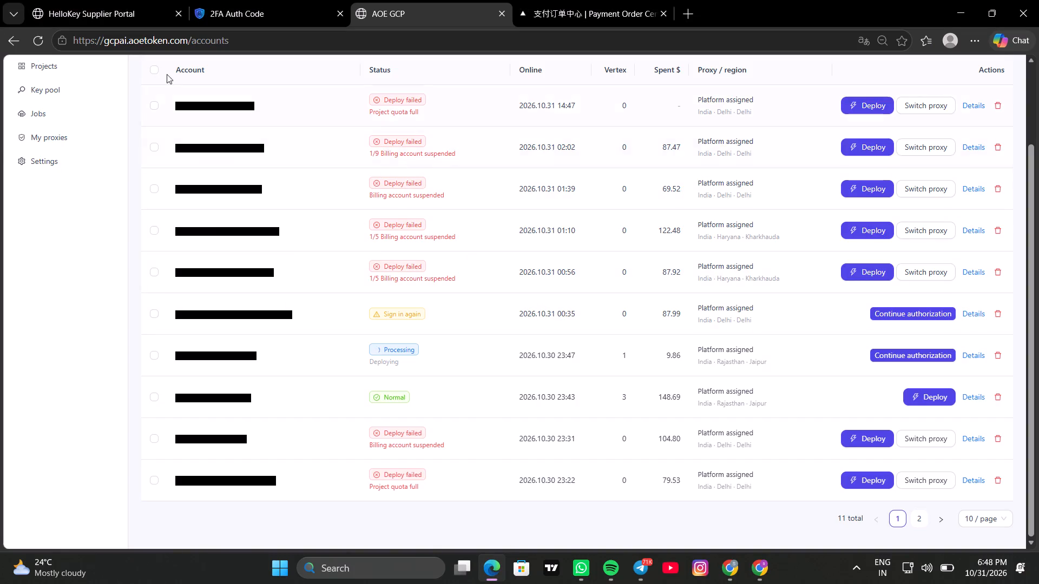
left_click(148, 21)
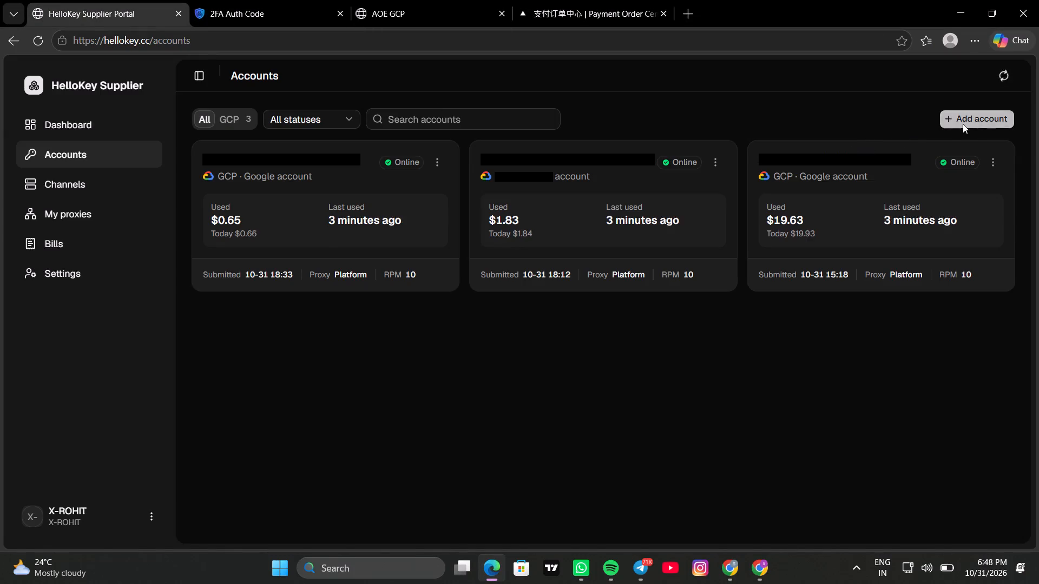
left_click(963, 124)
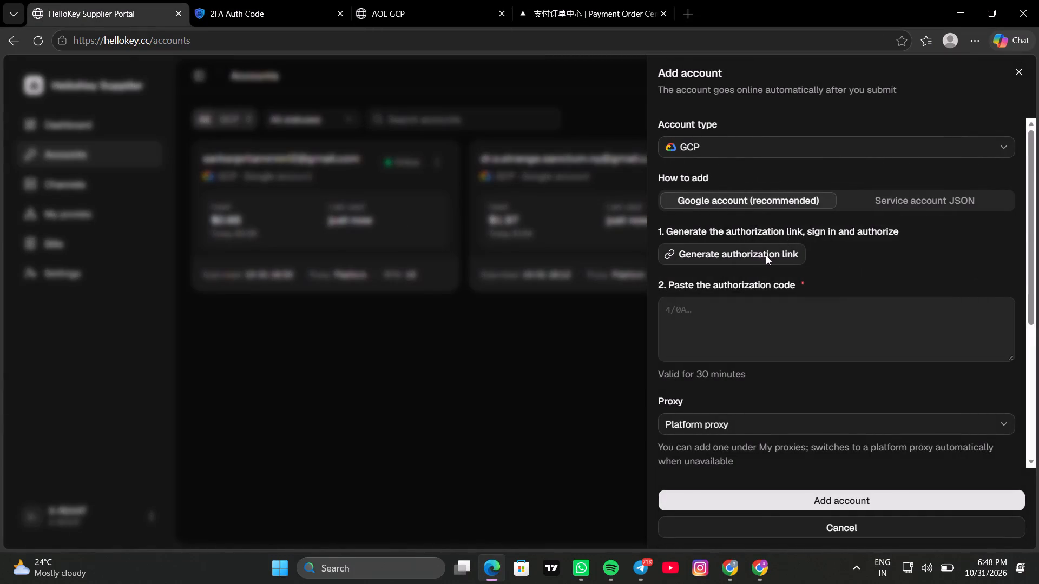
left_click(766, 255)
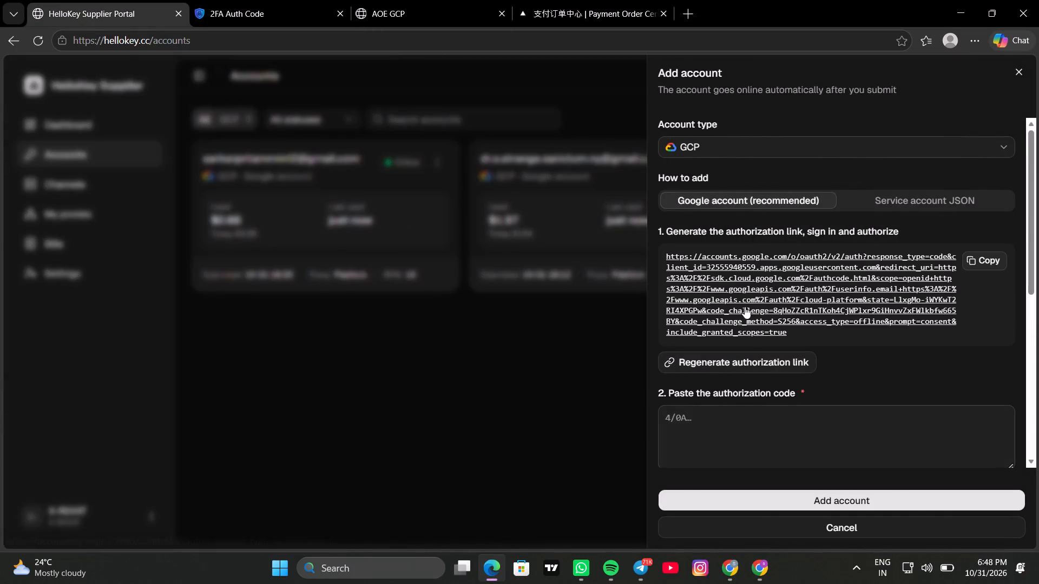
left_click(974, 261)
Switch to the salochna profile's Chrome window and open the copied authorization link in its blank tab.
left_click(762, 570)
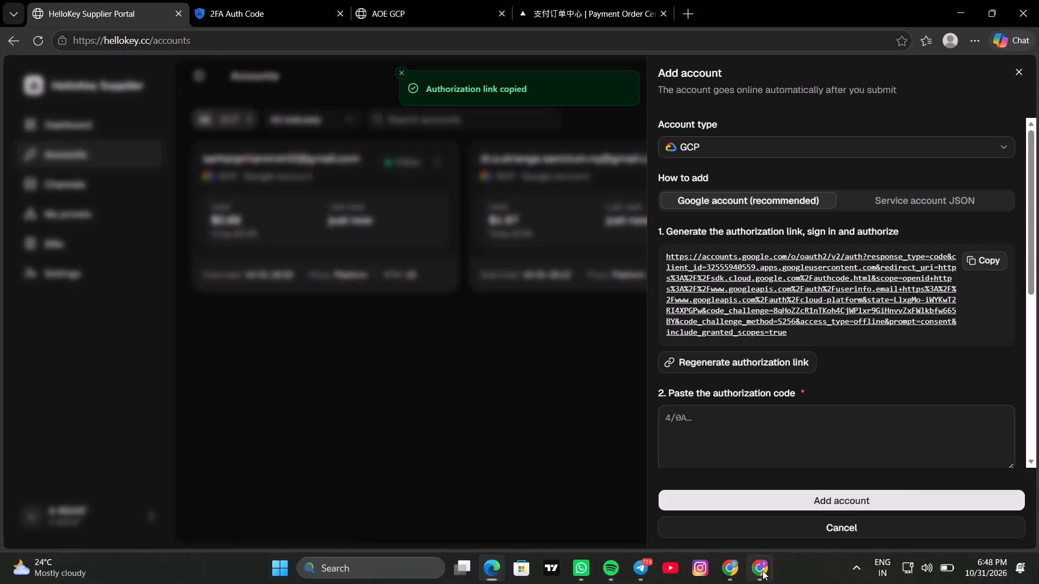
right_click(340, 37)
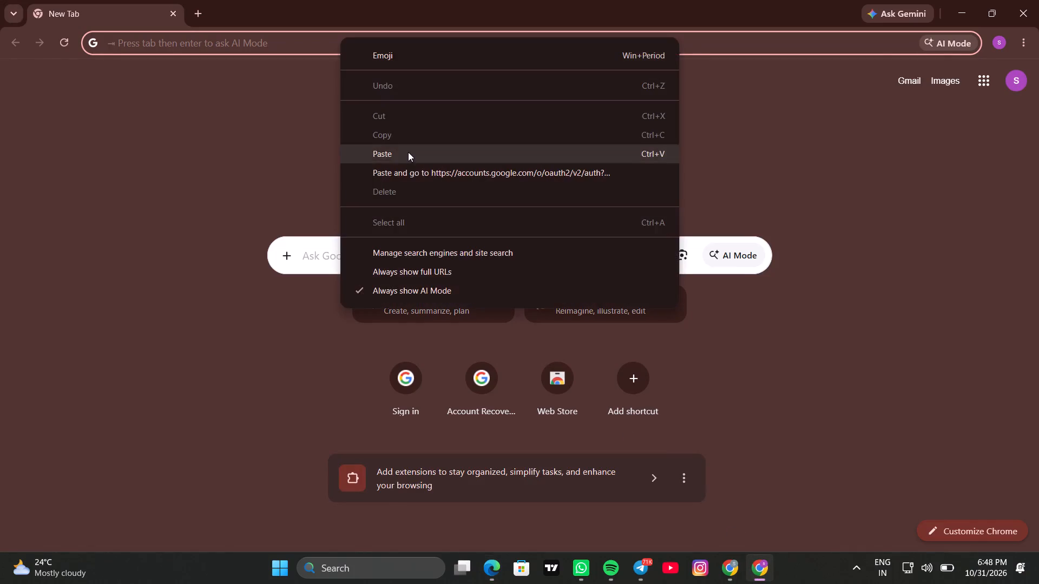
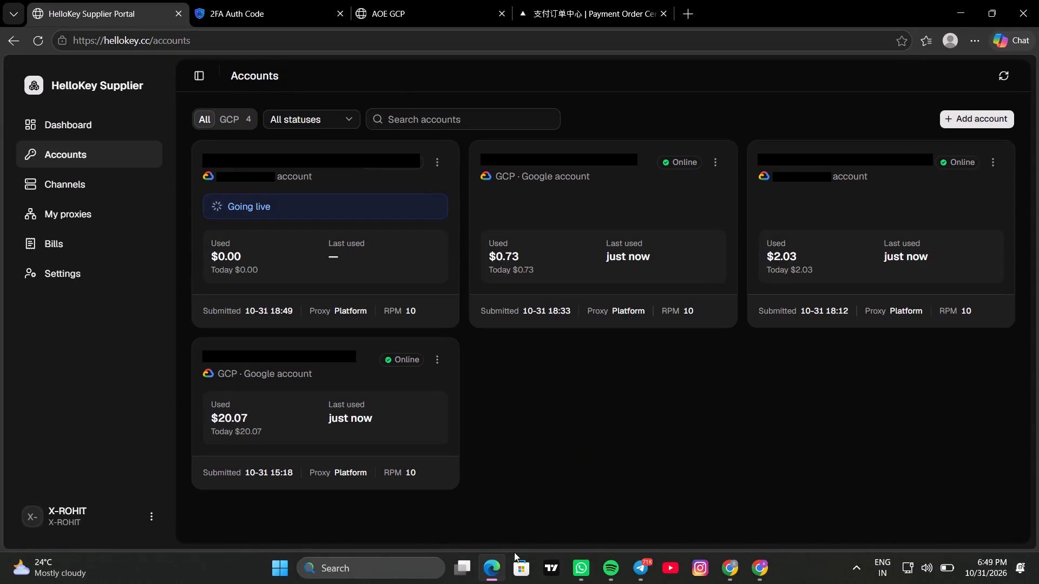
Switch to Telegram.
left_click(643, 563)
left_click(646, 565)
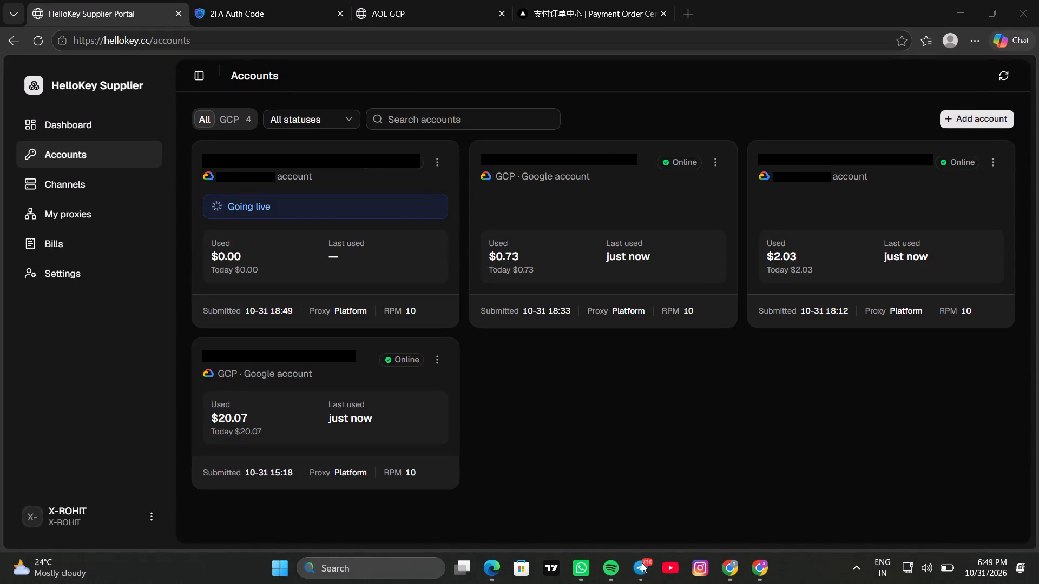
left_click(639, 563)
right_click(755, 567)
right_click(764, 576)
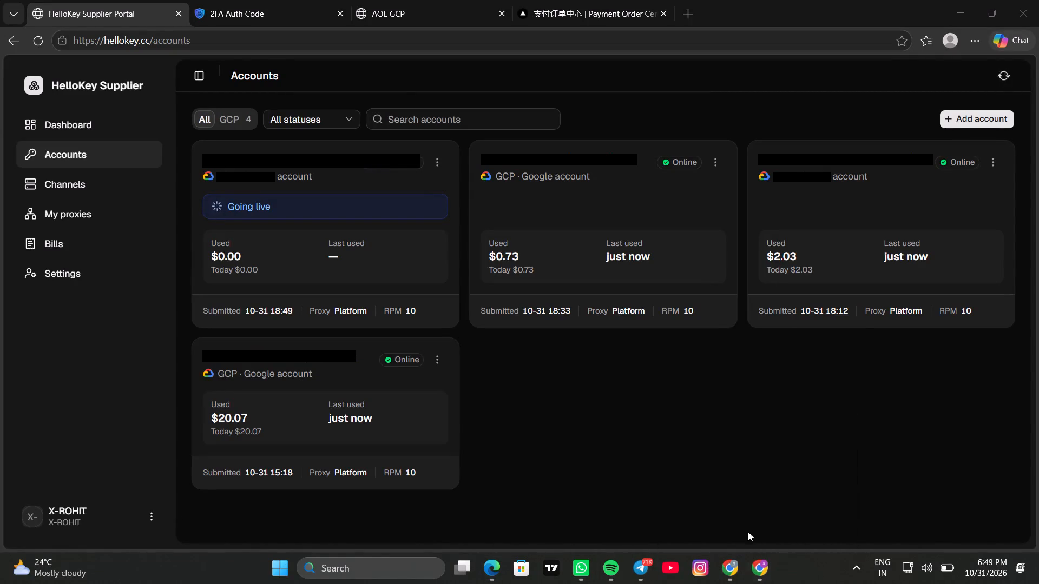
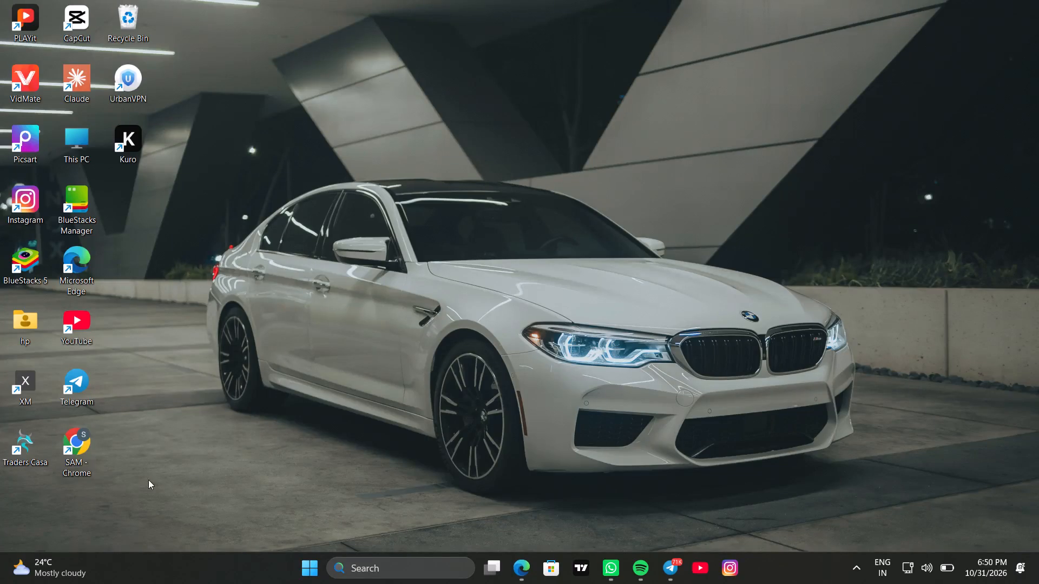
Open Chrome under the SAM profile and bring up its Google account switcher.
double_click(76, 441)
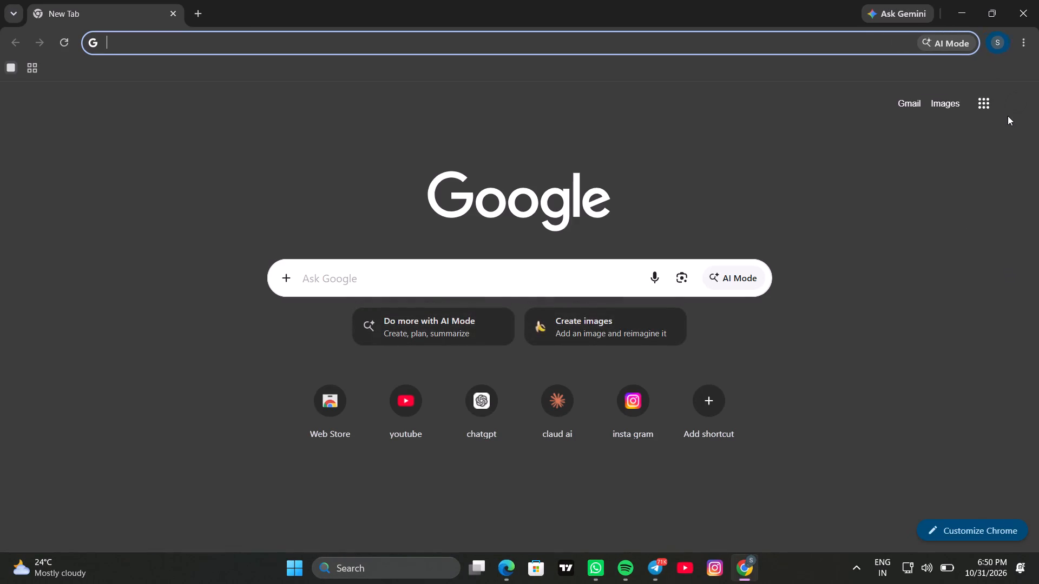
left_click(1012, 111)
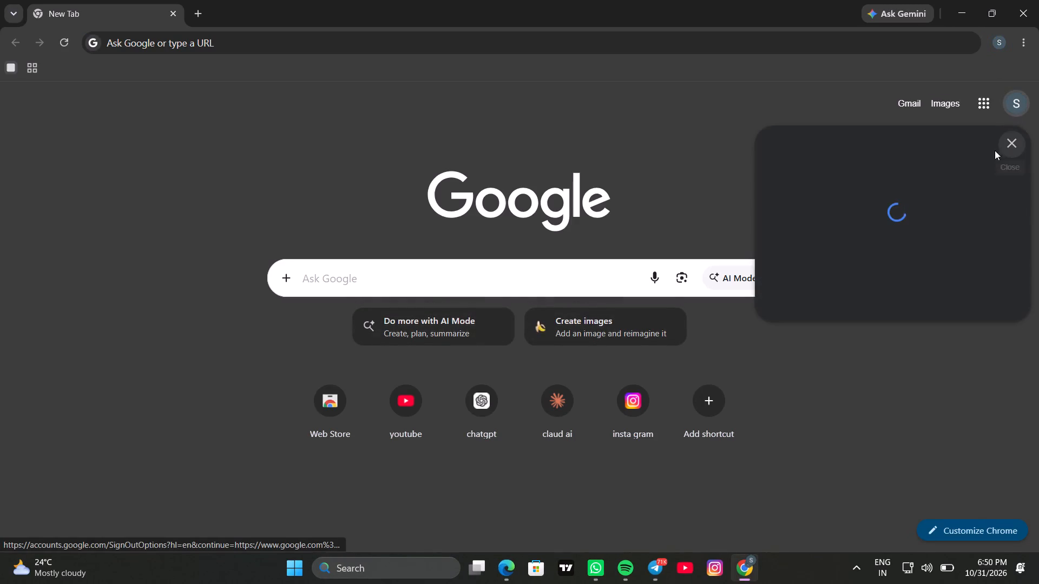
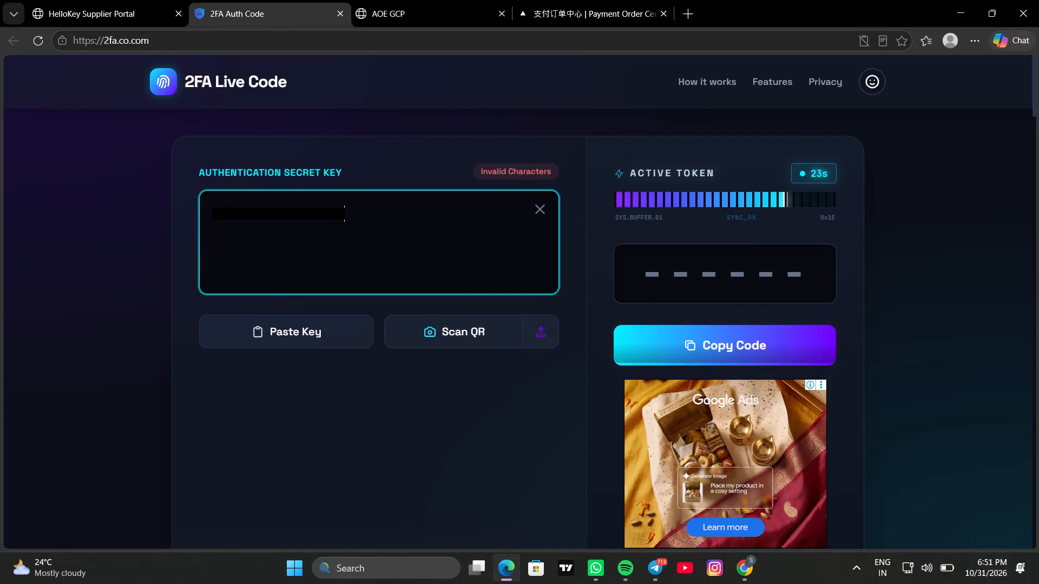
Clear the invalid entry from the authentication secret key field on the 2FA Live Code page.
left_click(541, 215)
Switch to Telegram.
left_click(651, 576)
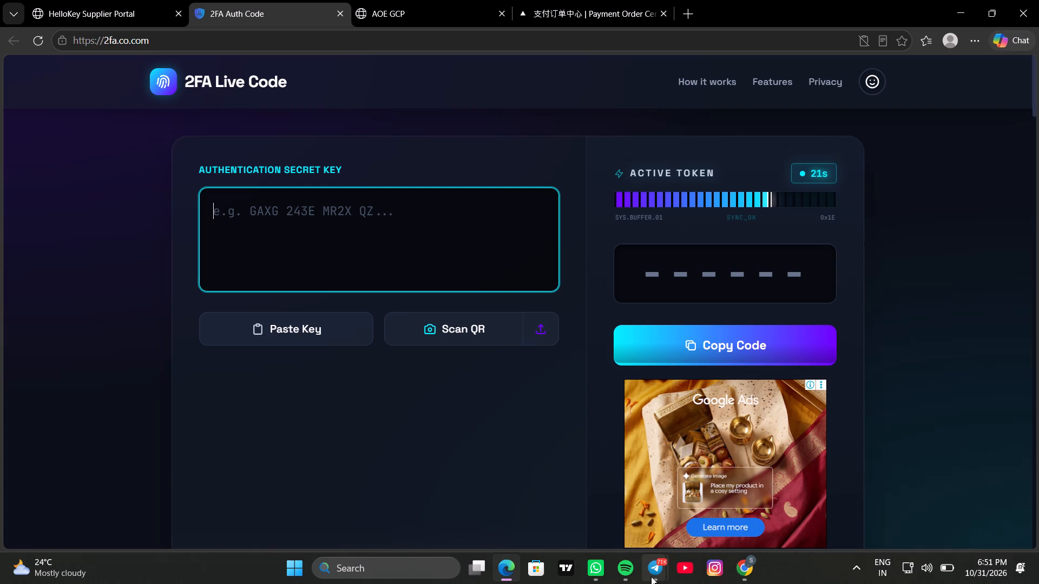
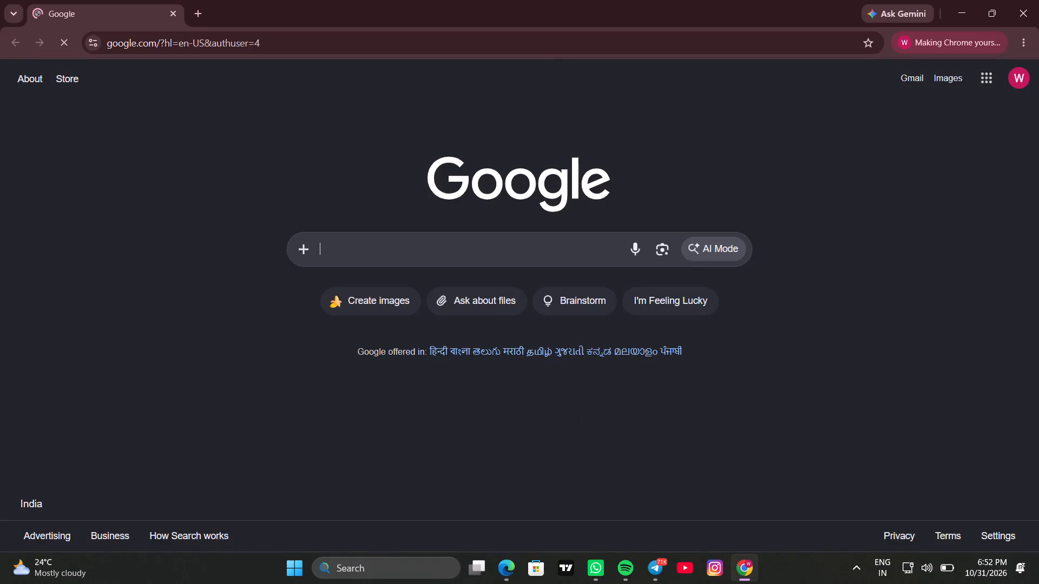
Search Google for "google cloud" and open the official cloud.google.com site from the results.
left_click(455, 260)
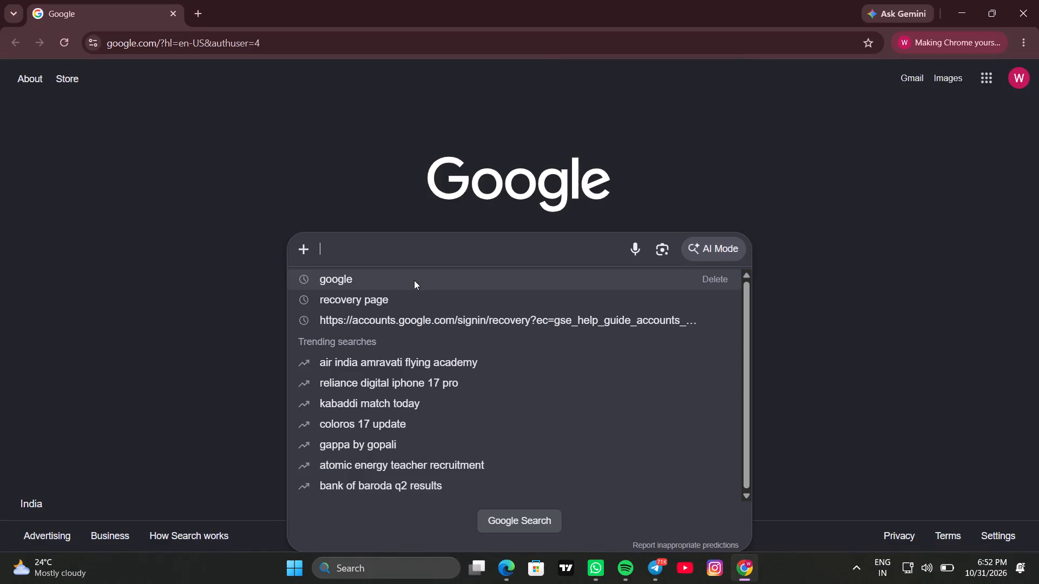
type("go")
key("o")
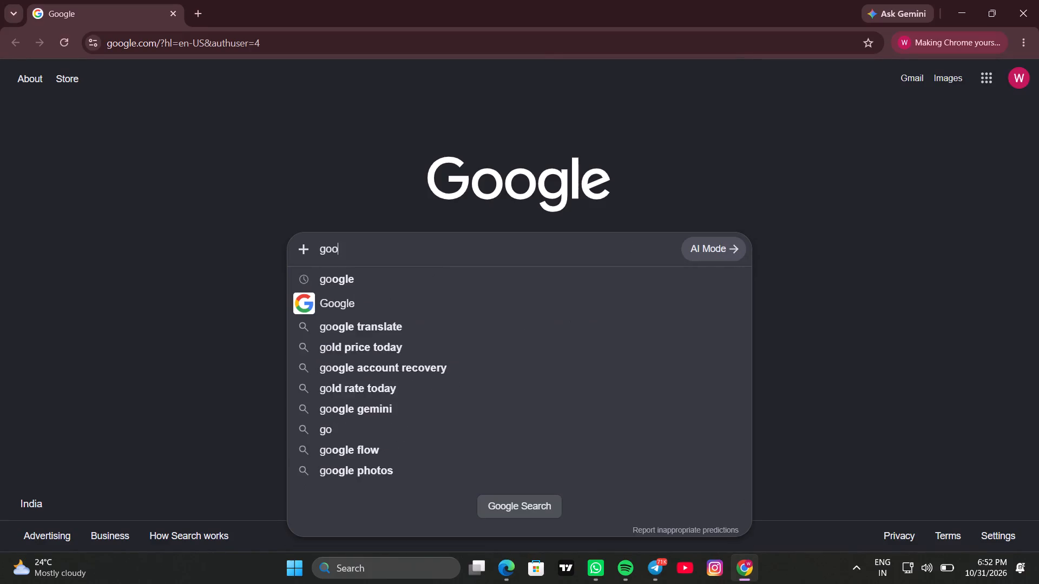
type("gl")
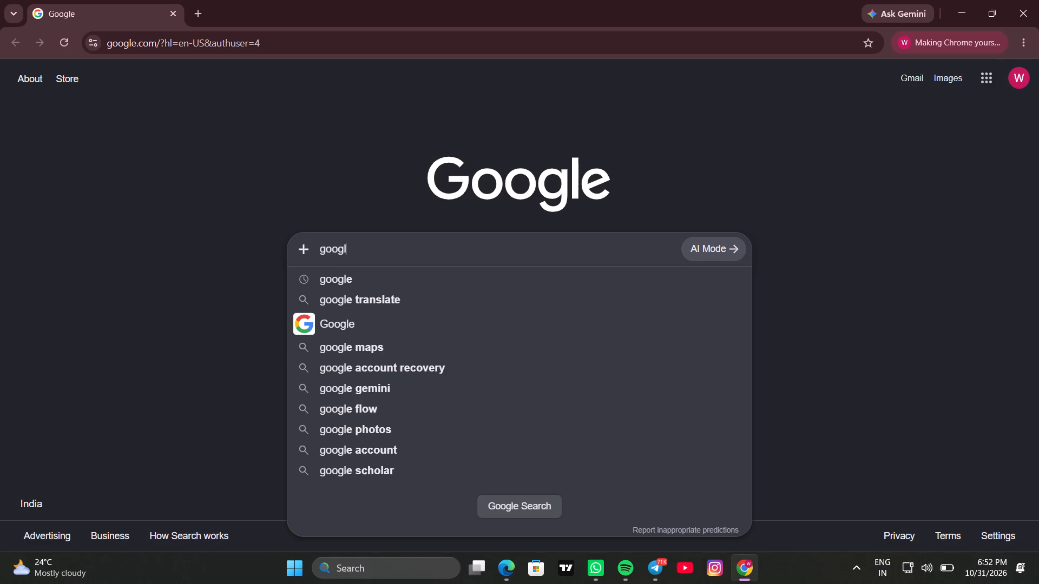
type("e c")
type("loud")
key("Return")
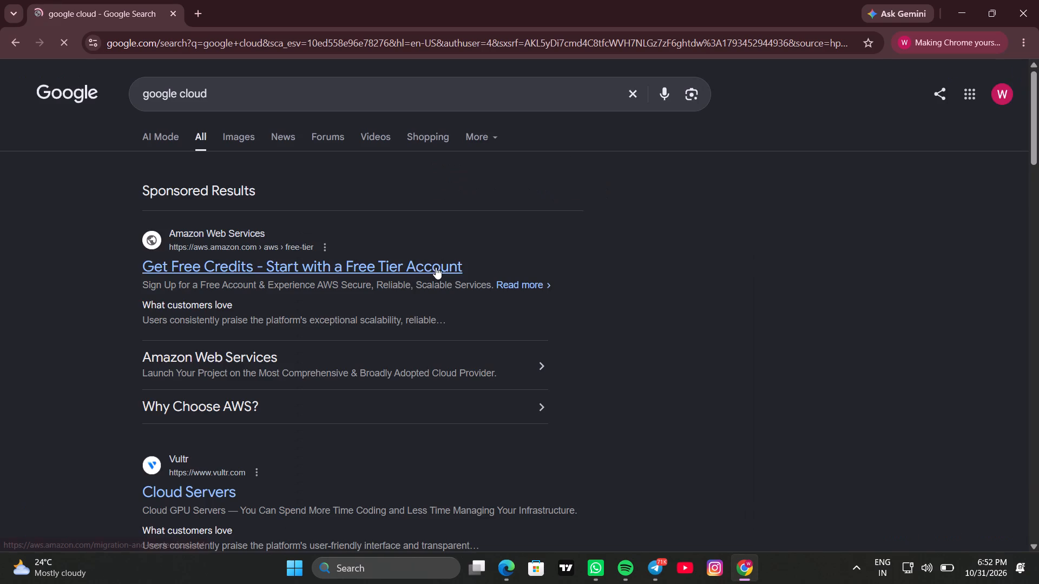
scroll(294, 405, "down", 7)
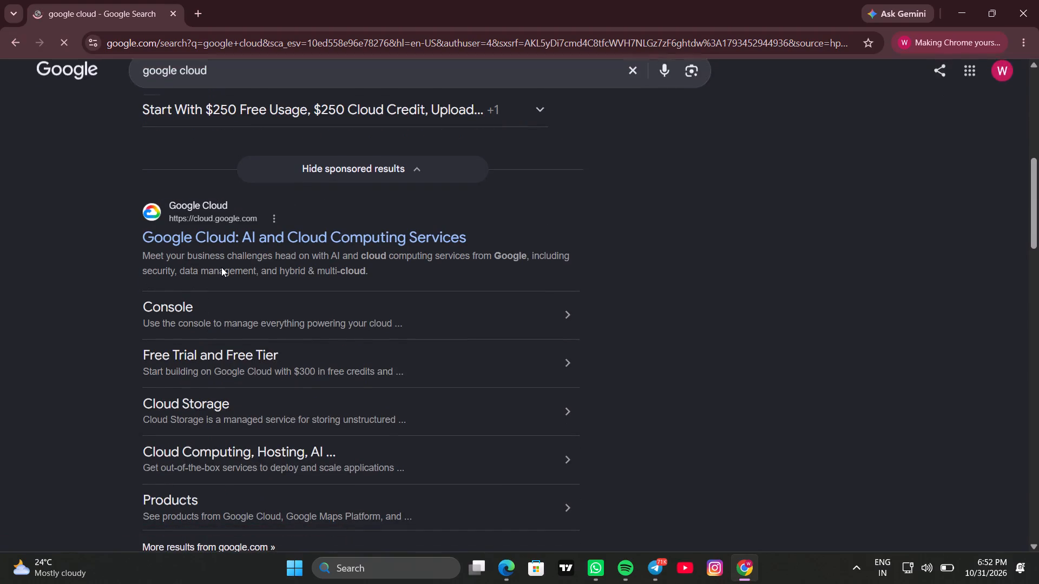
left_click(253, 238)
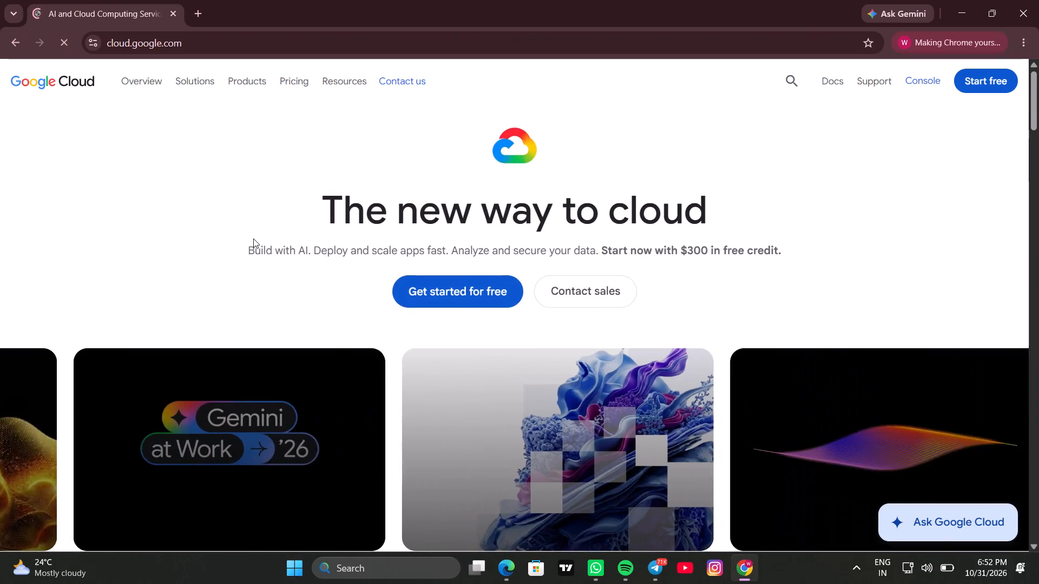
Open the Google Cloud console from the Google Cloud home page, dismissing the account pop-up.
left_click(924, 85)
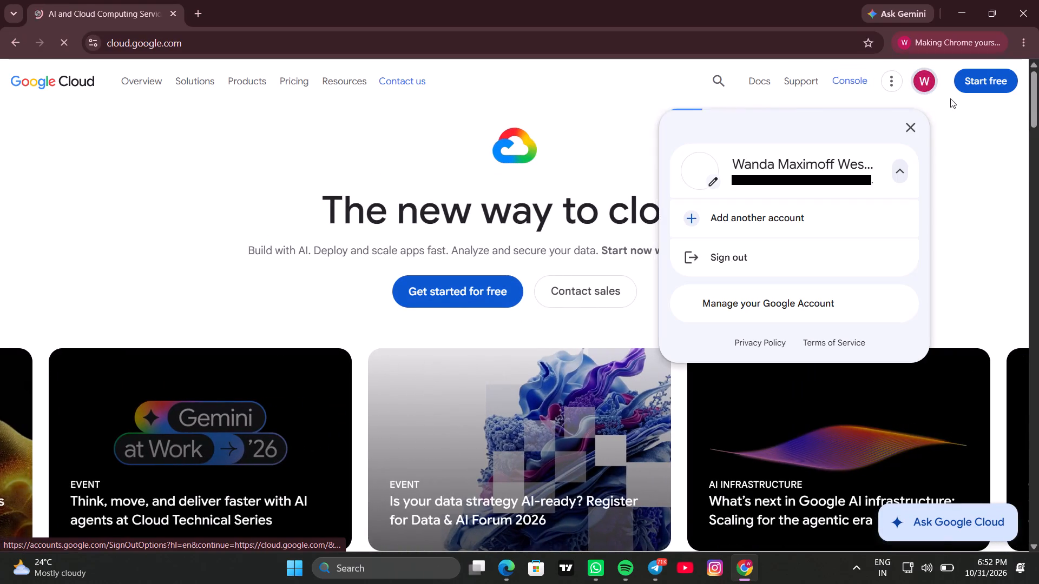
left_click(912, 126)
left_click(831, 76)
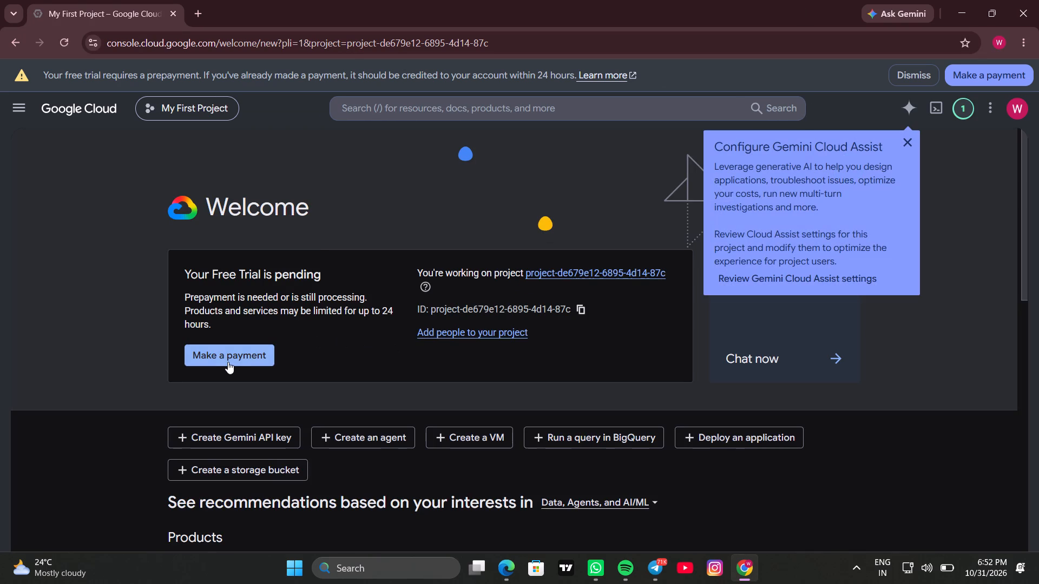
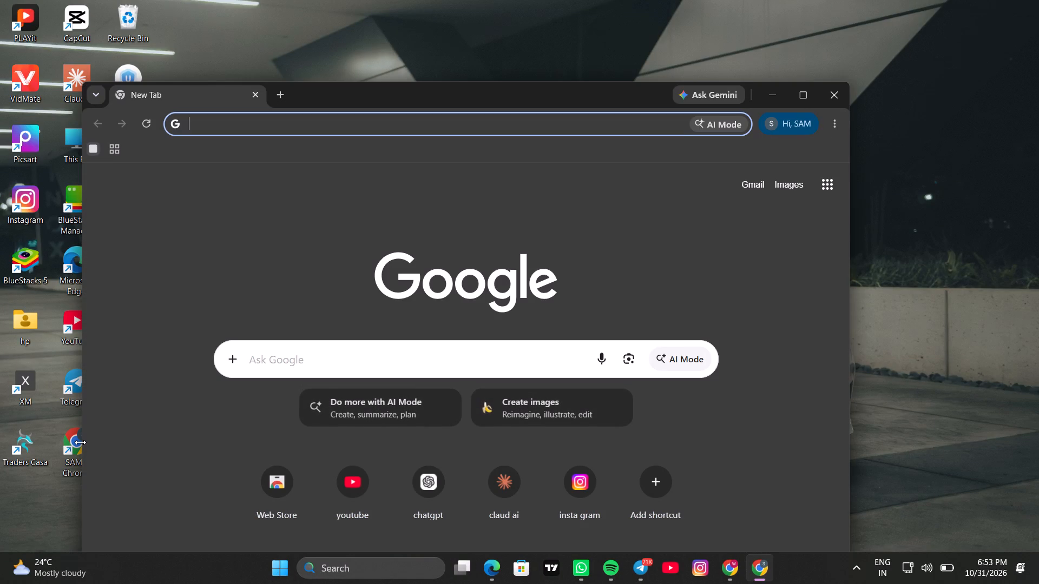
left_click(794, 90)
left_click(1001, 43)
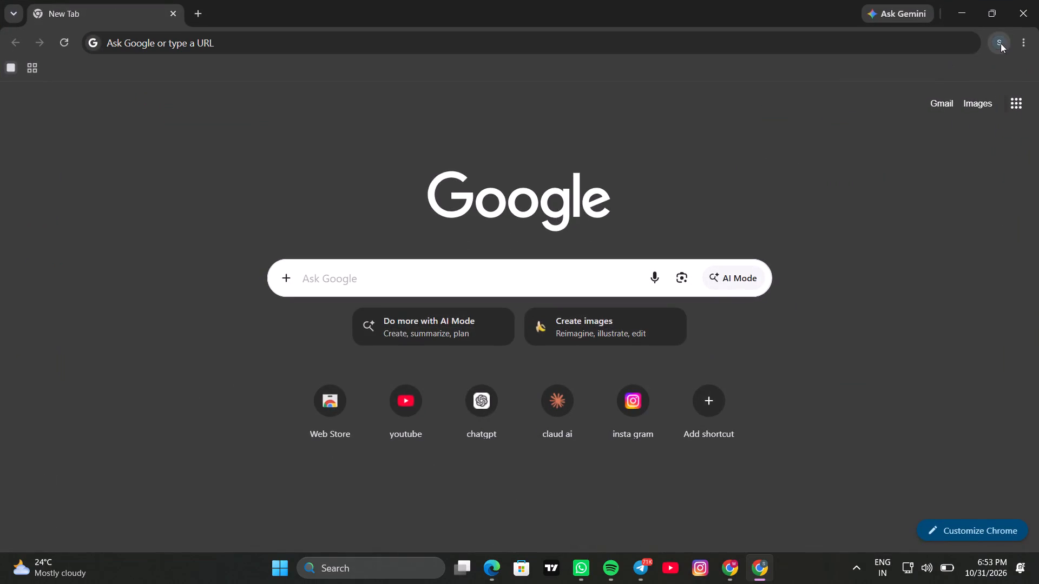
scroll(832, 370, "down", 3)
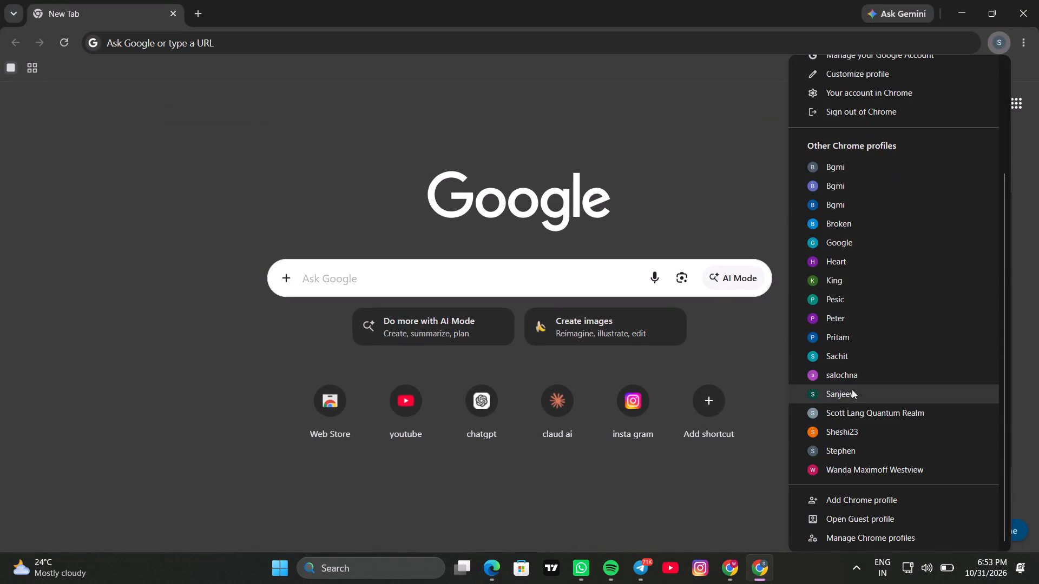
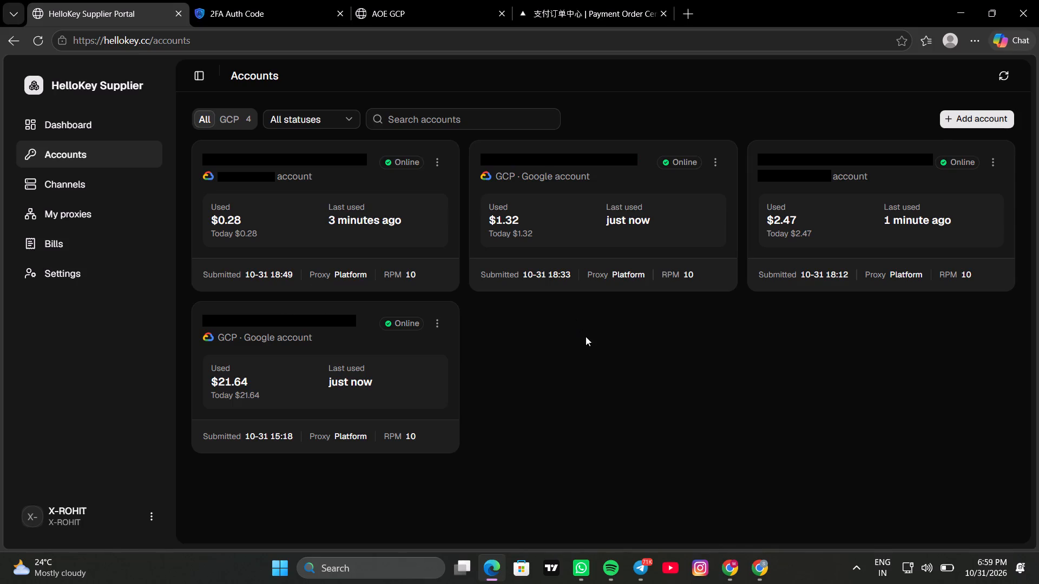
Switch to Chrome and generate the UPI QR code for the ₹1,000.00 minimum prepayment on My Billing Account, dismissing the Gemini Cloud Assist pop-up.
left_click_drag(729, 570, 725, 569)
left_click(725, 571)
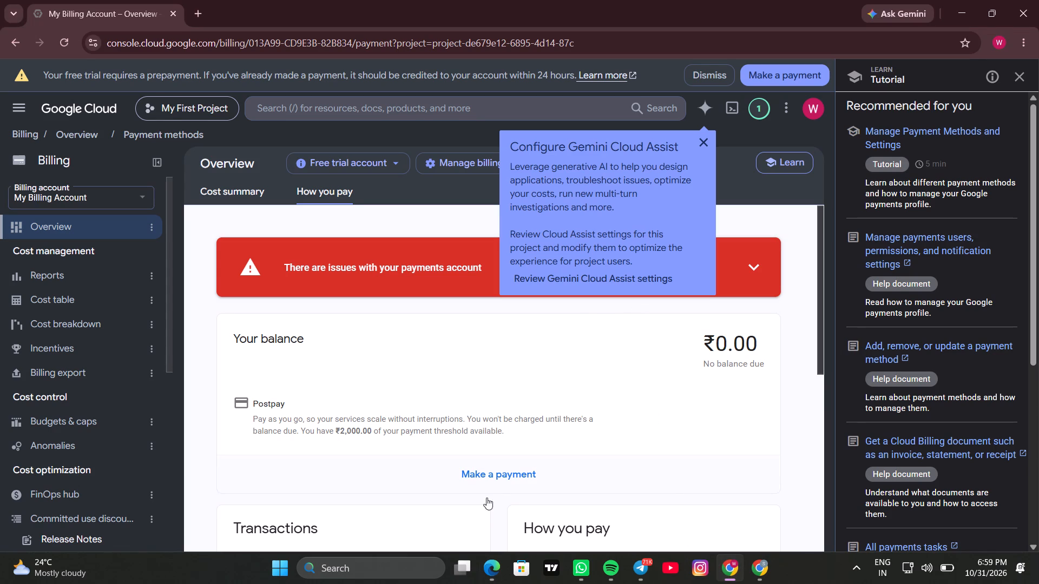
left_click(490, 481)
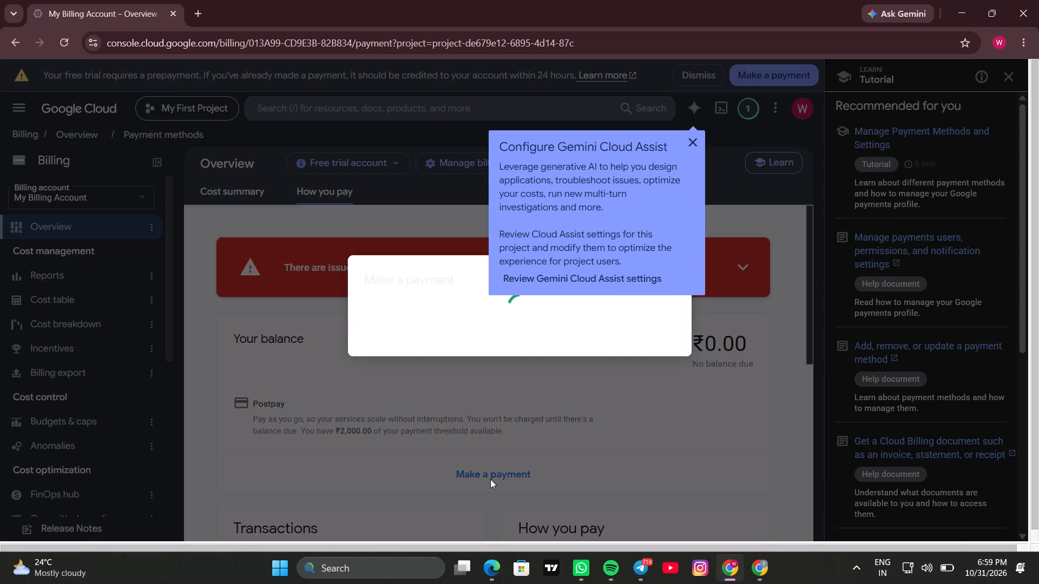
left_click(623, 460)
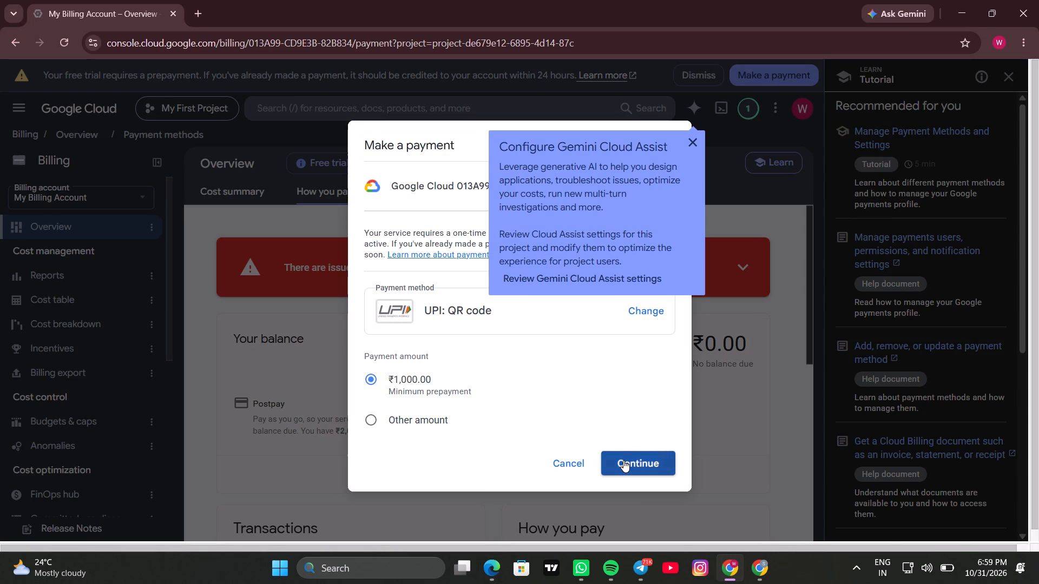
left_click(695, 138)
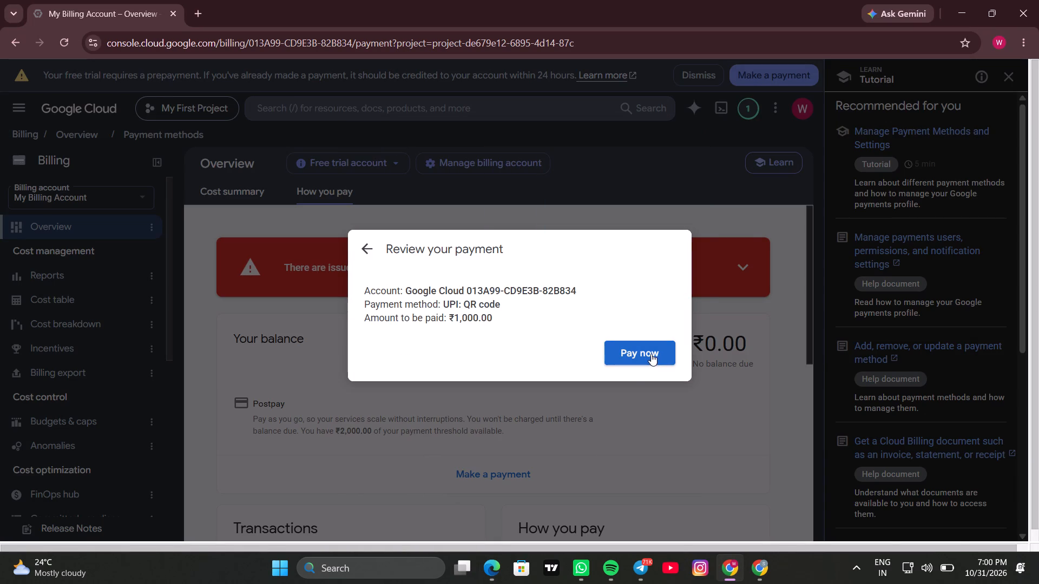
left_click(651, 354)
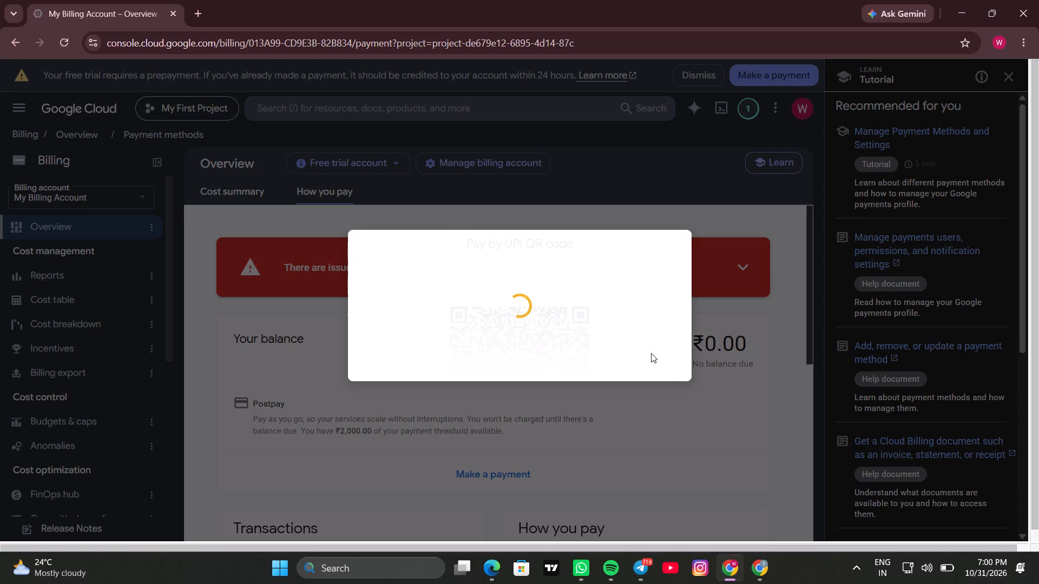
Capture a screenshot of the UPI payment QR code together with its ₹1,000.00 amount.
key("Print")
left_click_drag(434, 161, 633, 357)
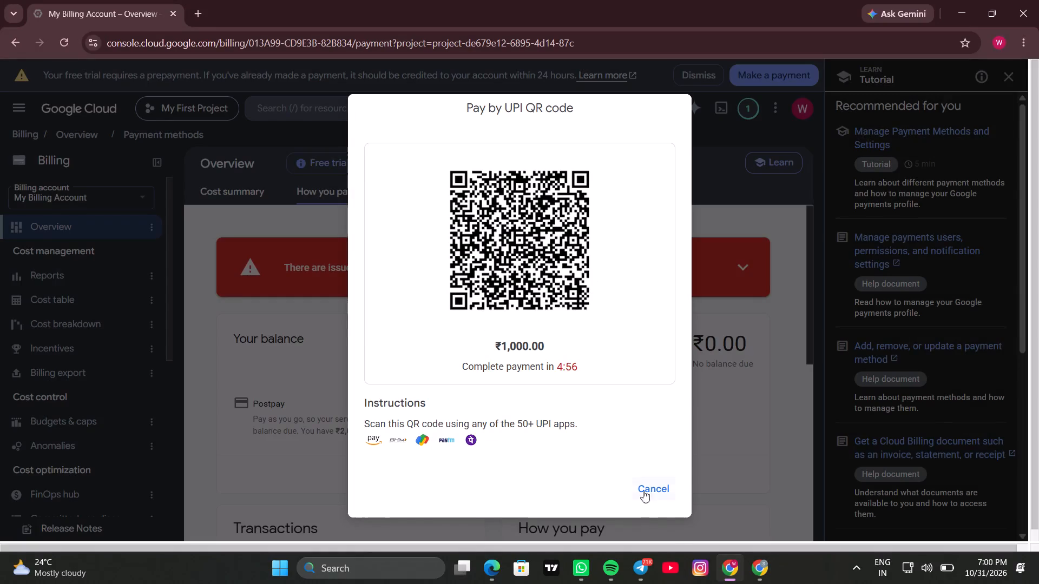
Switch to Telegram, which has a chat window and a media viewer open.
left_click(647, 568)
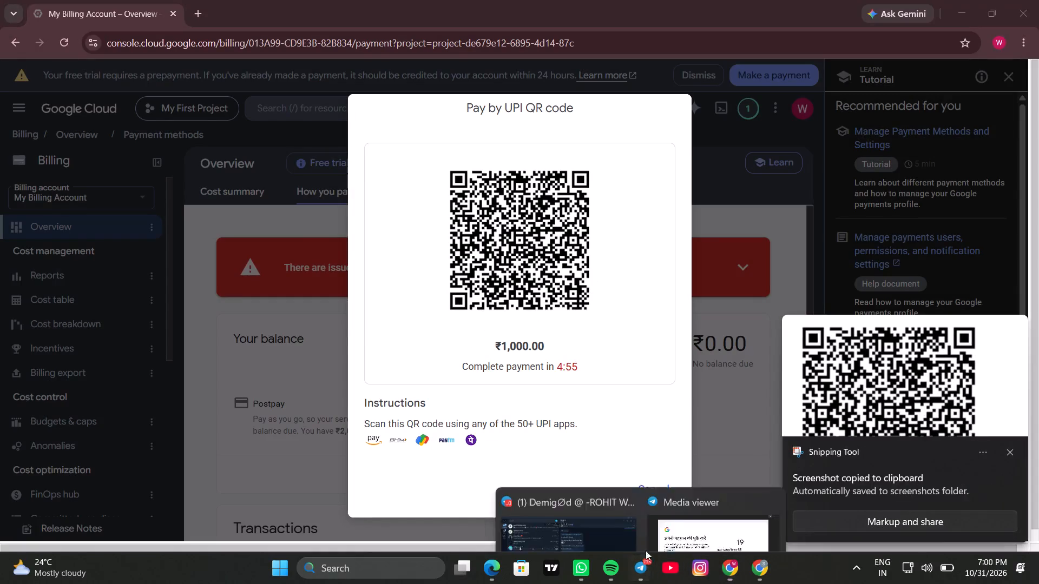
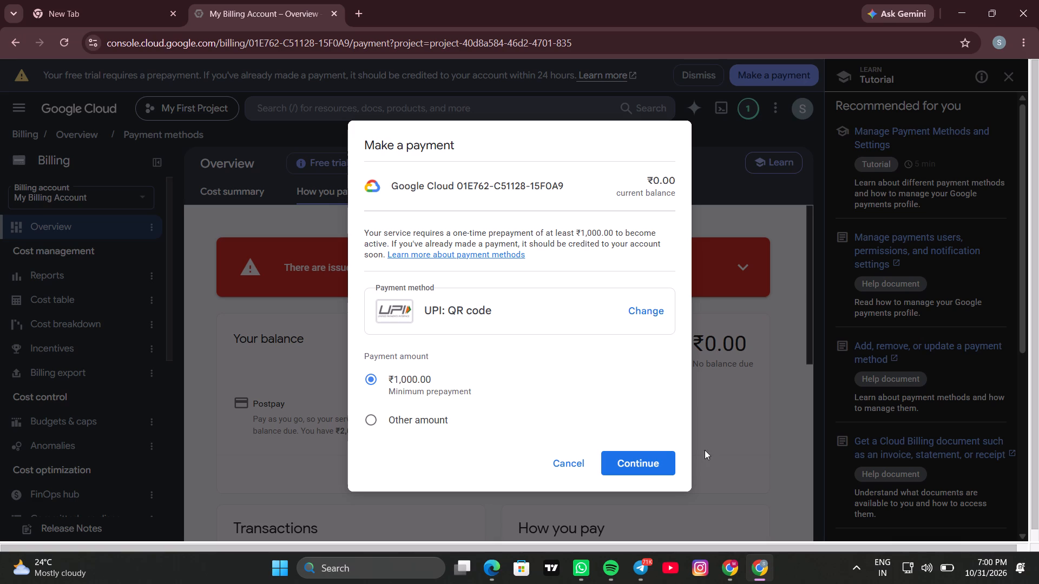
Continue with the ₹1,000.00 minimum prepayment and generate its UPI QR code for this billing account.
left_click(640, 466)
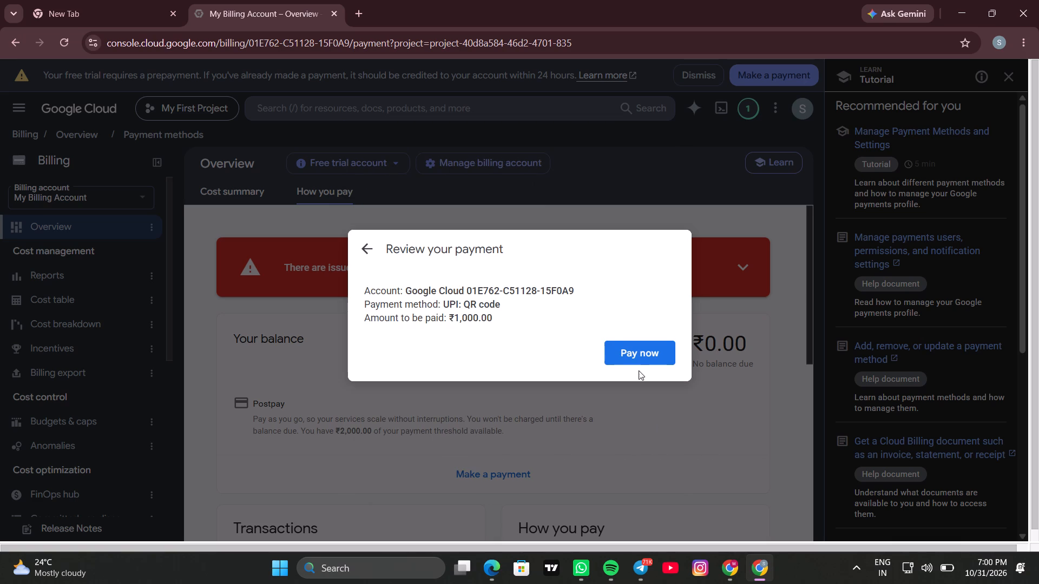
left_click(646, 357)
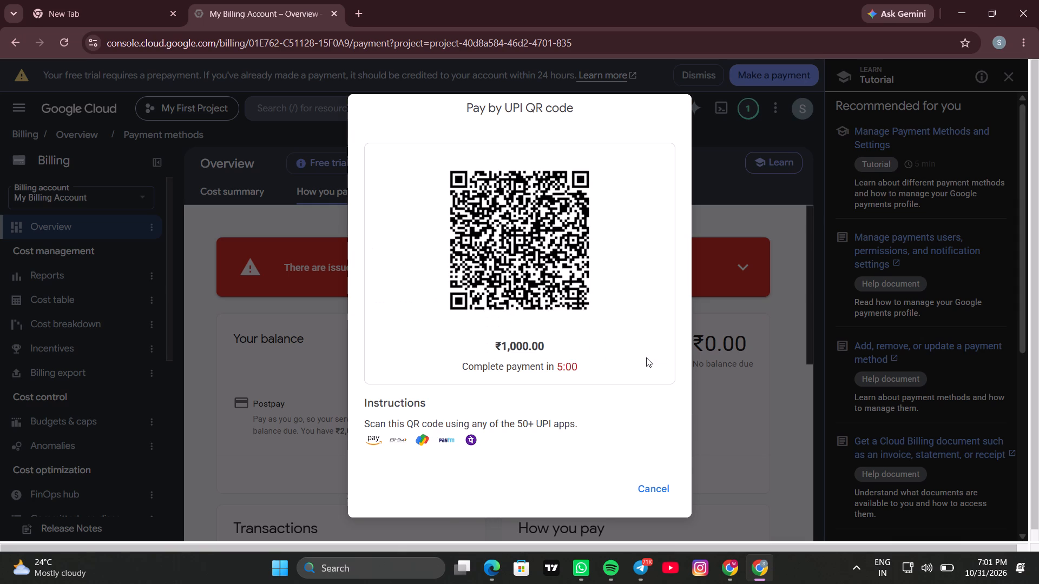
Check the UPI payment status in the other Chrome profile's billing account and return to the newly generated QR code.
left_click(726, 576)
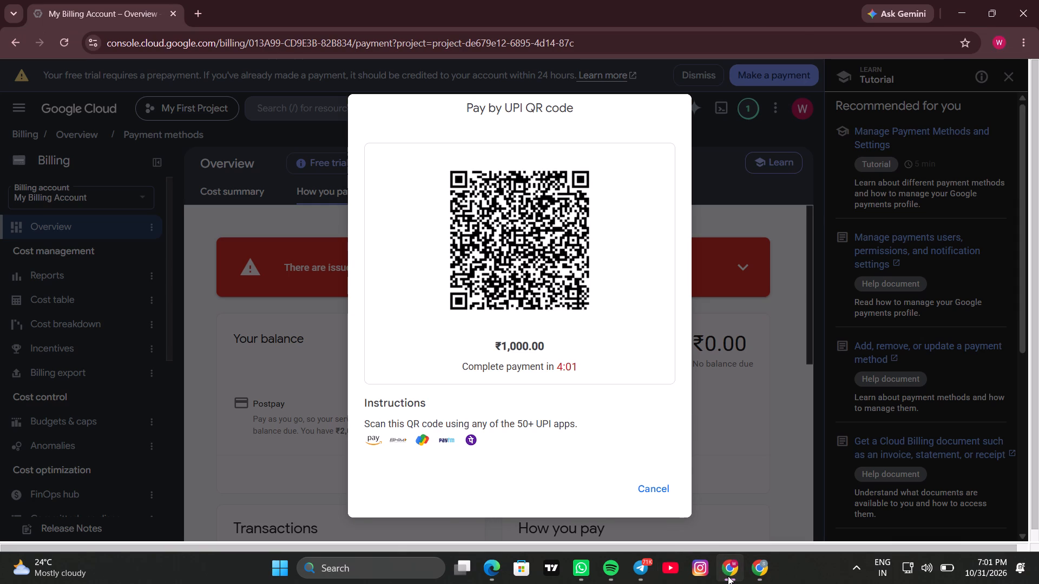
left_click(728, 576)
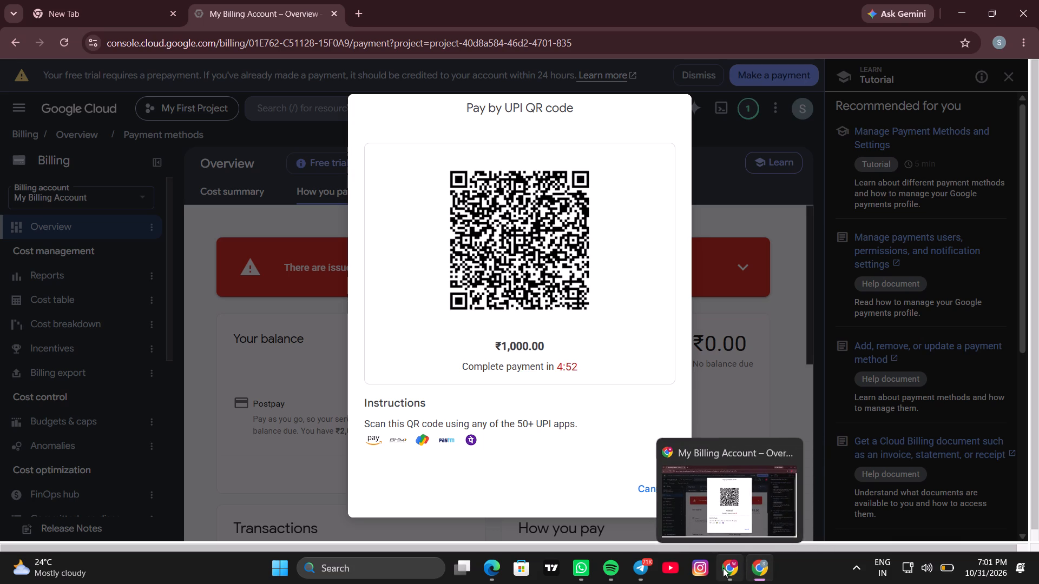
left_click(744, 525)
left_click(763, 574)
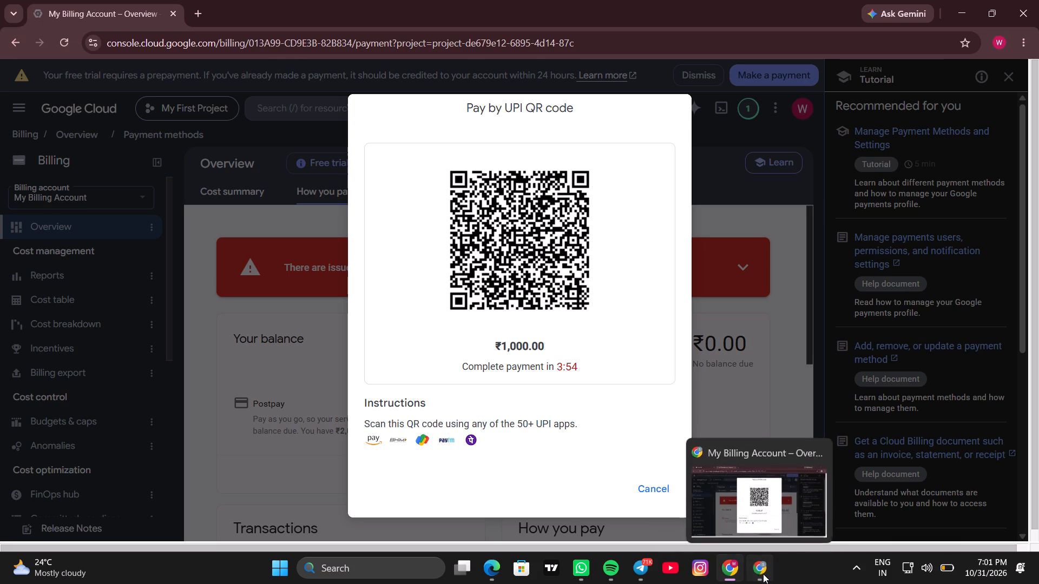
left_click(735, 573)
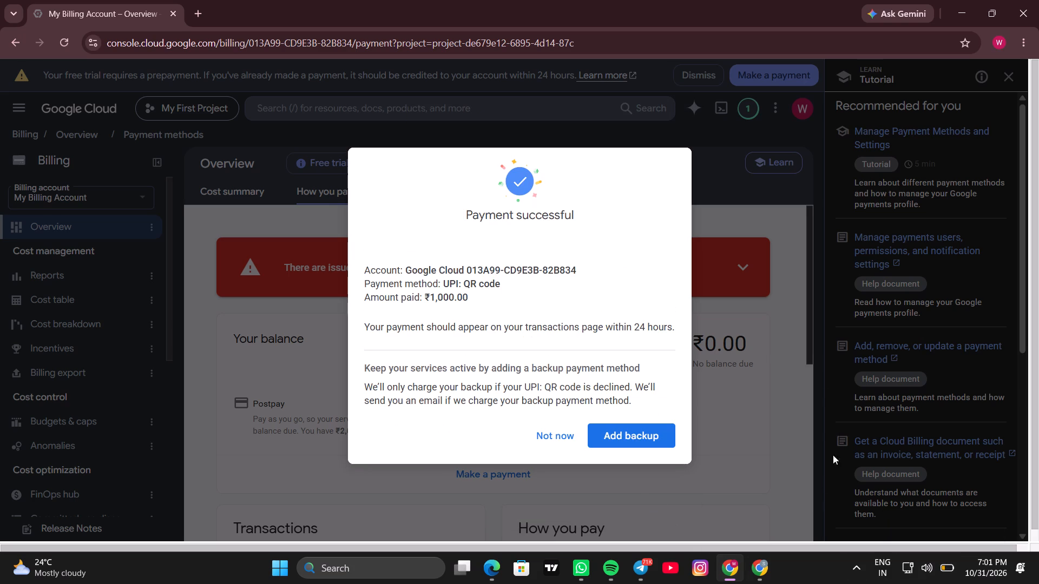
left_click(757, 565)
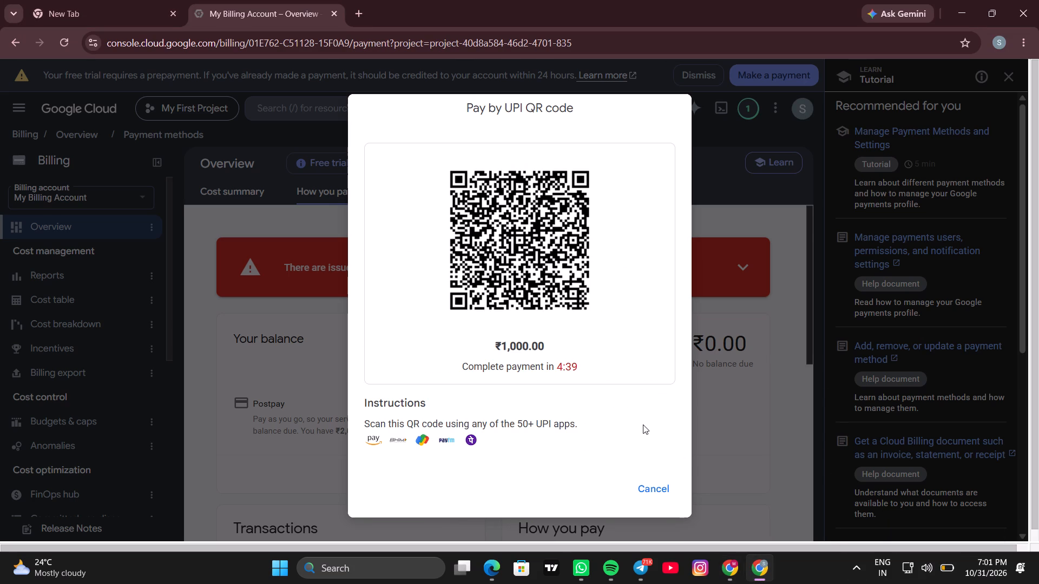
Capture a screenshot of the new UPI payment QR code.
key("Print")
left_click_drag(425, 161, 448, 170)
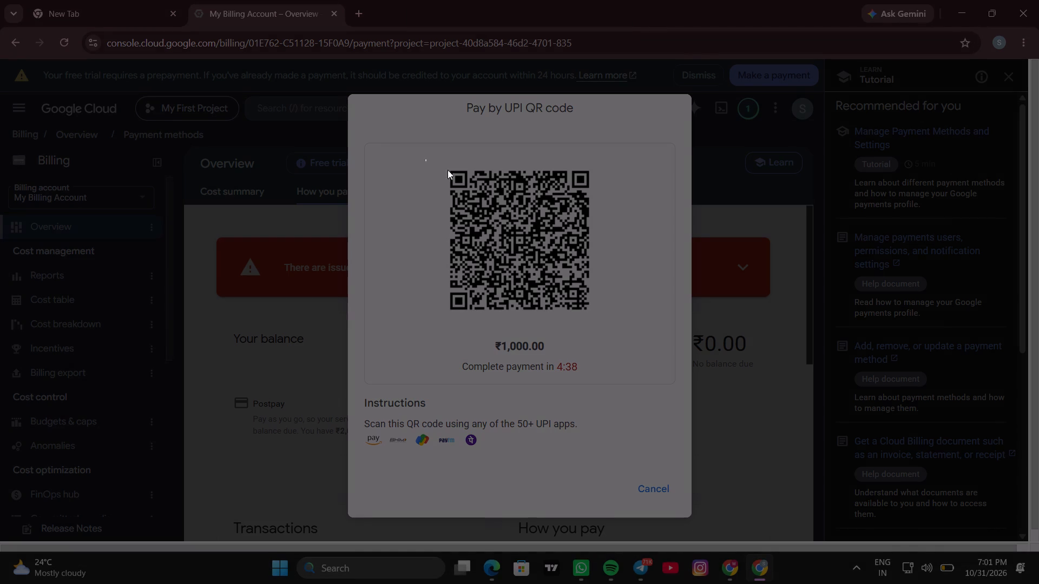
left_click_drag(448, 170, 620, 316)
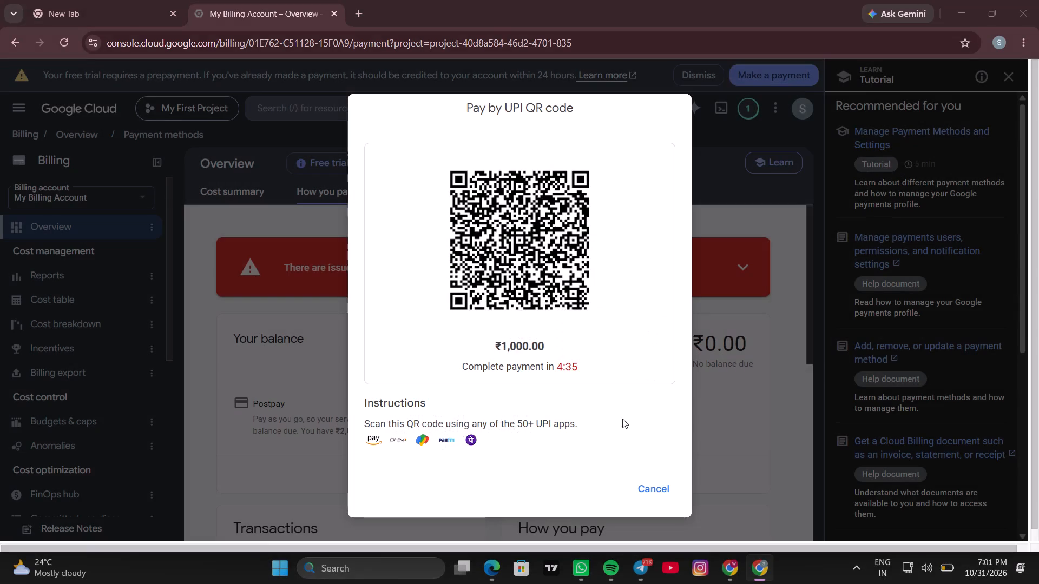
Switch to Telegram, which has a chat window and a media viewer open.
left_click(644, 574)
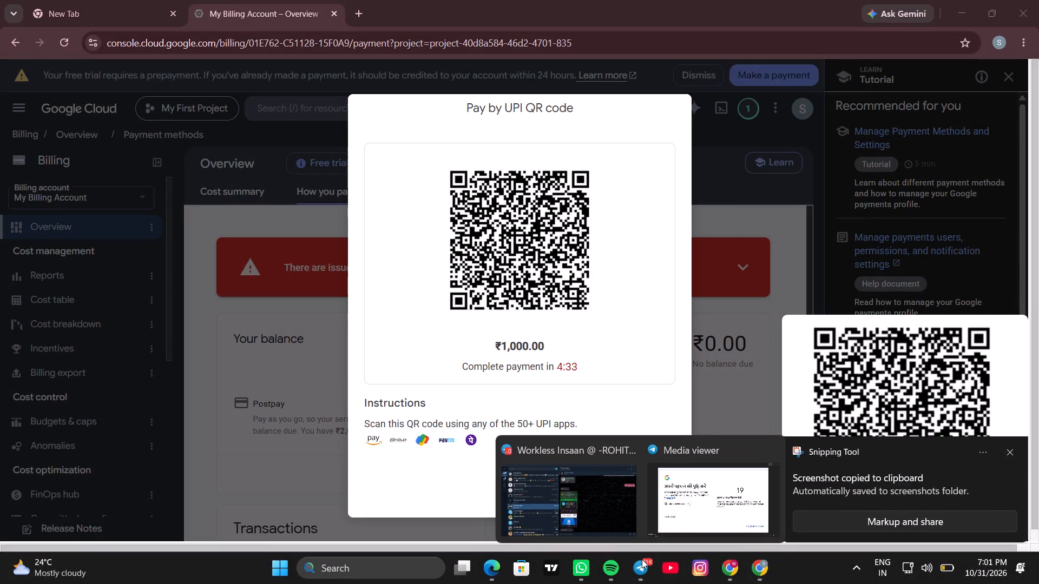
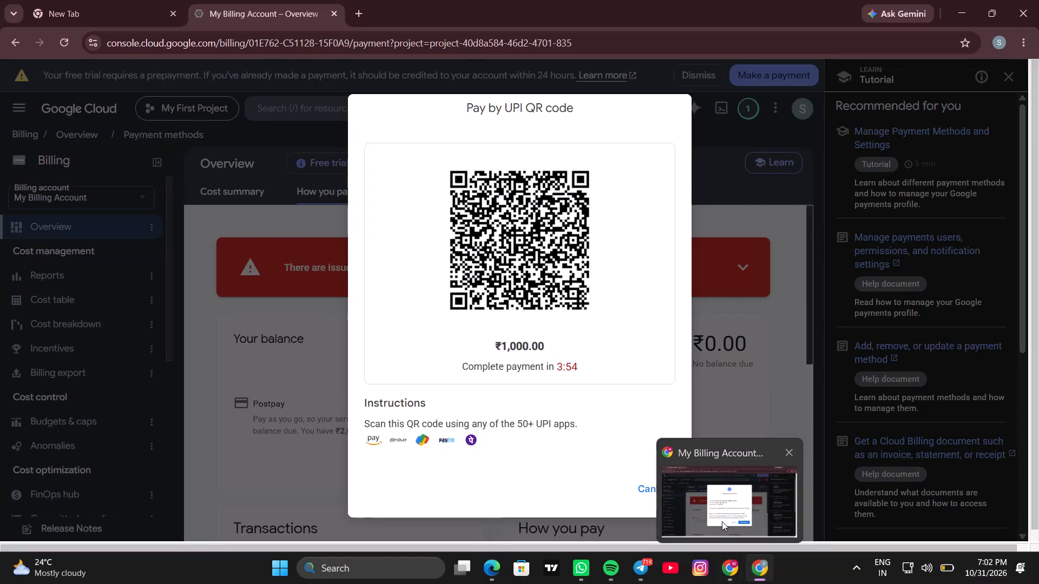
Check the ₹1,000.00 UPI payment status for the billing accounts in both Chrome profiles.
left_click(722, 521)
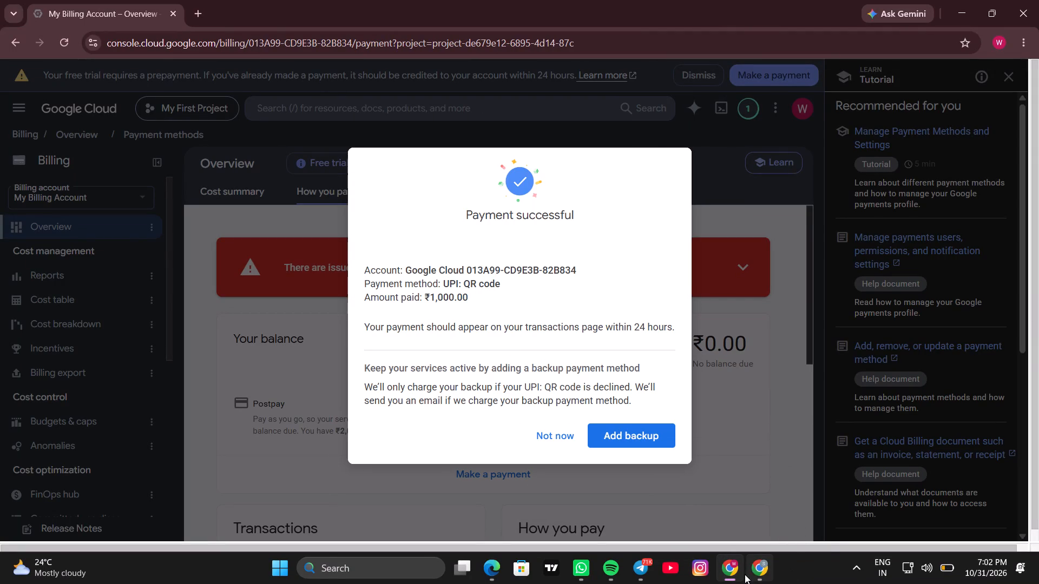
left_click(767, 572)
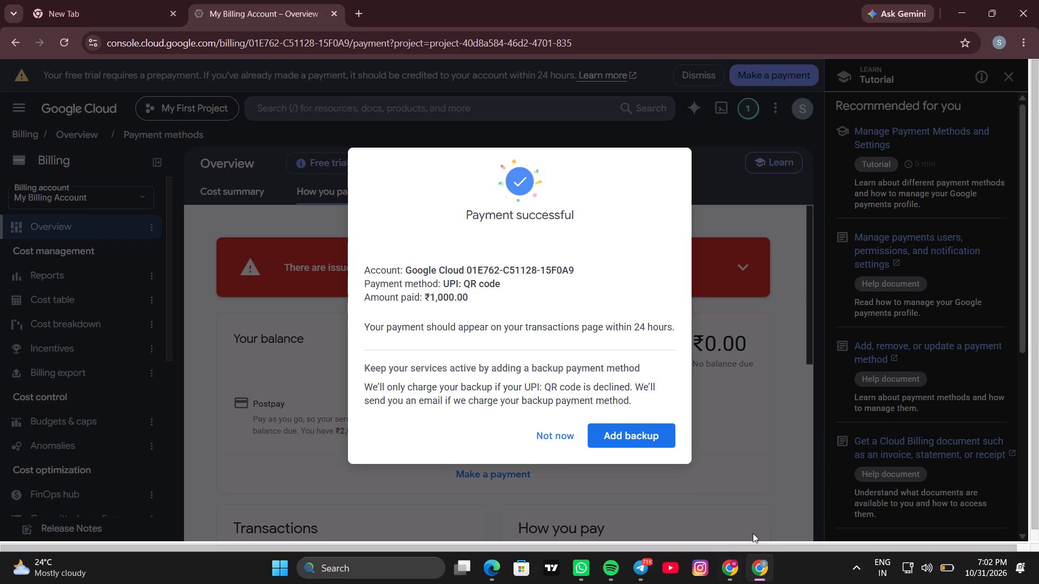
left_click(742, 566)
left_click(763, 565)
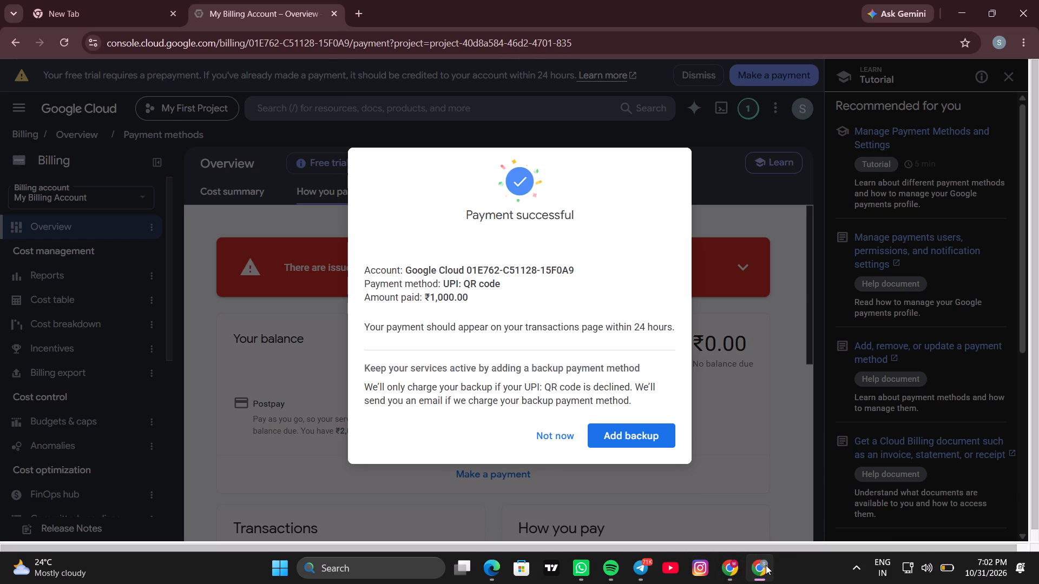
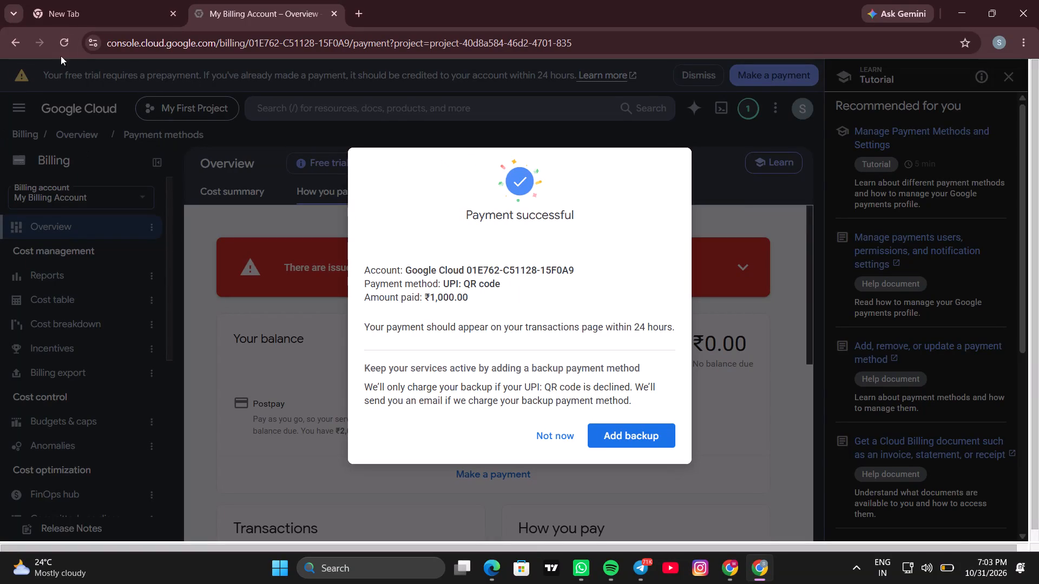
Refresh the billing overview in the S-avatar Chrome profile and upgrade its free trial to a full account, skipping the foundation setup.
left_click(65, 43)
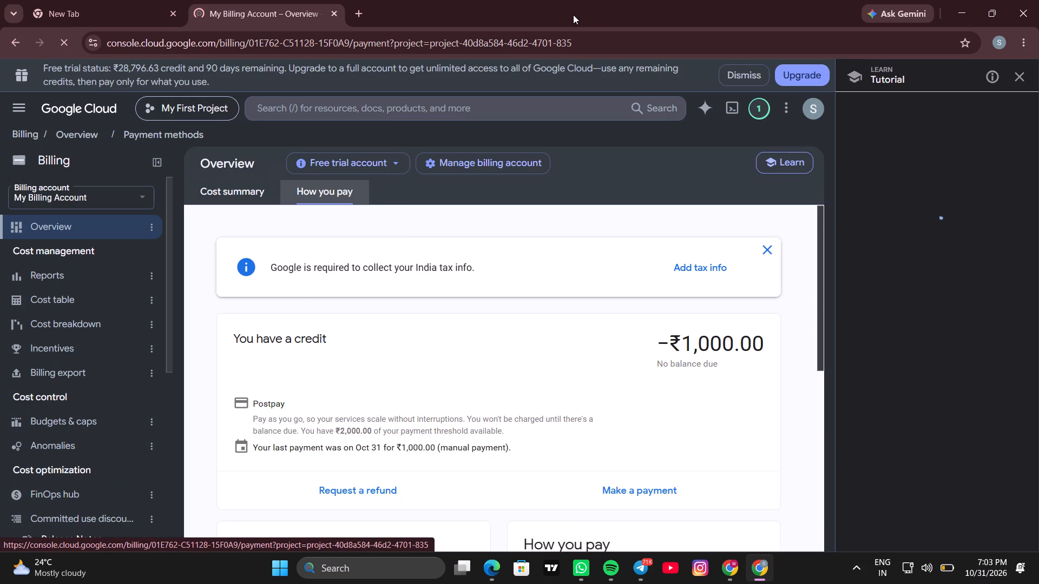
left_click(814, 71)
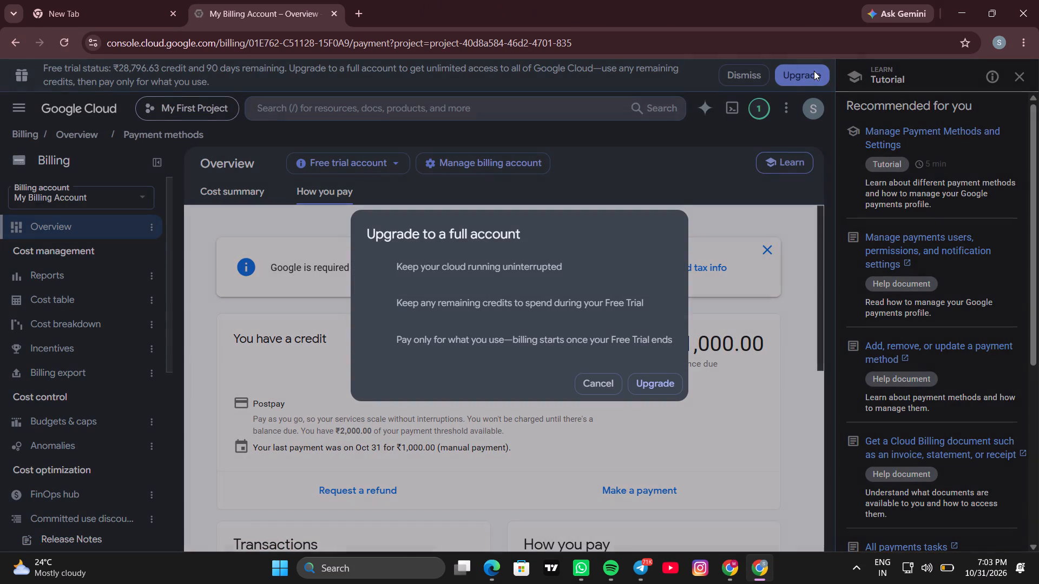
left_click(644, 386)
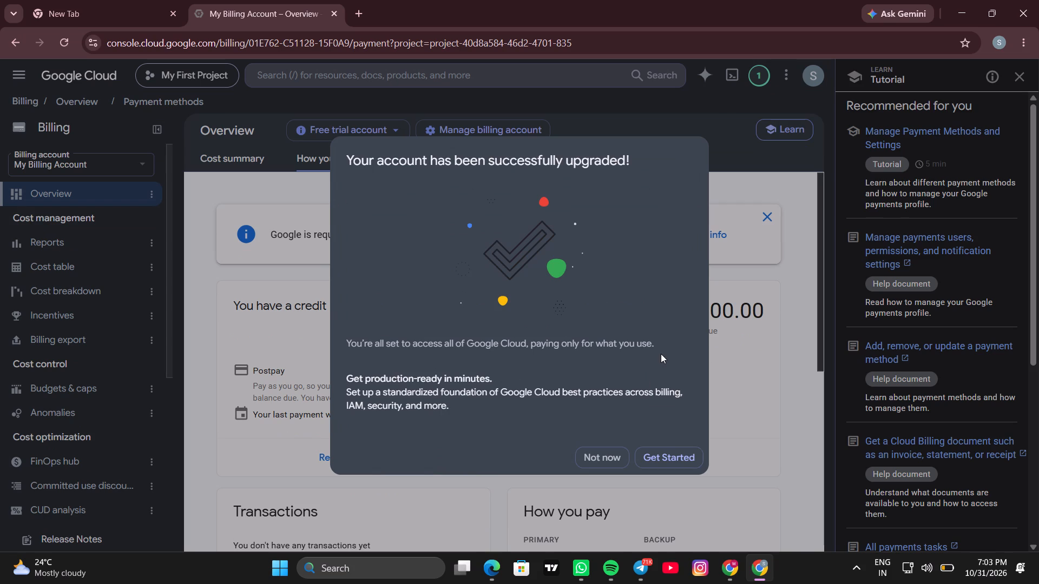
left_click(597, 459)
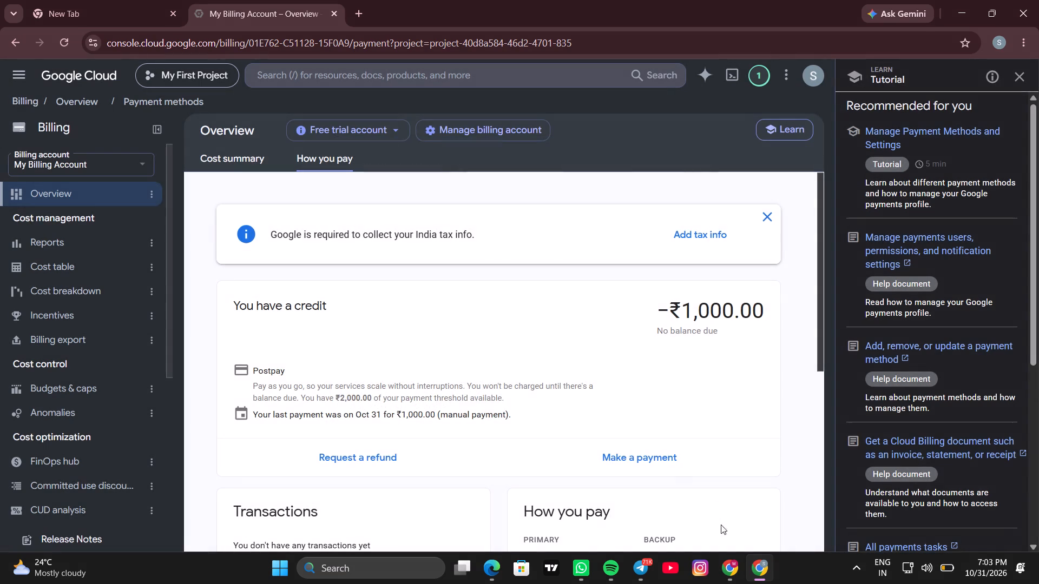
In the W-avatar Chrome profile, decline a backup payment method, refresh billing, and upgrade the free trial to a full account without further setup.
left_click(736, 567)
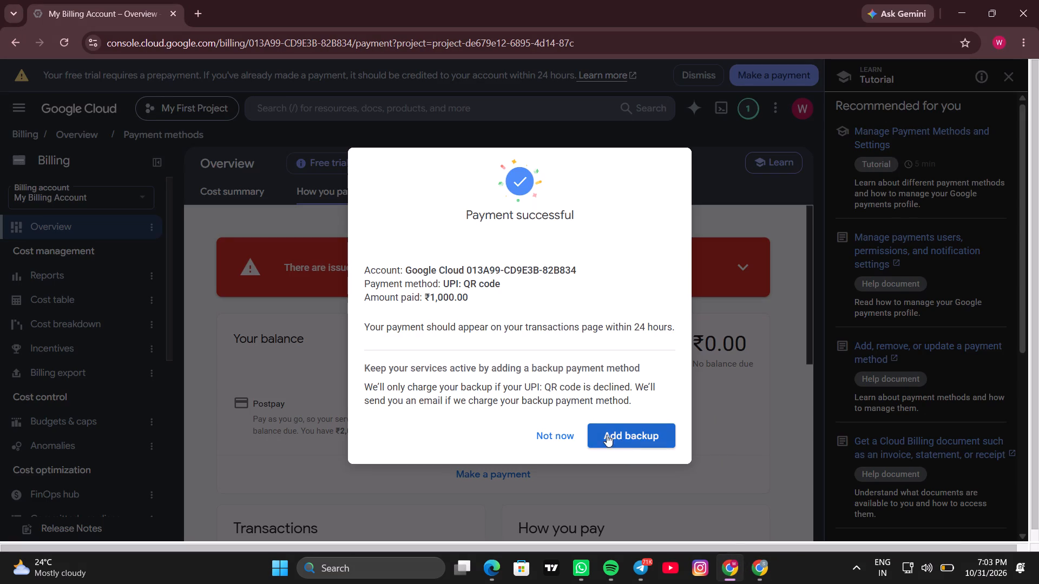
left_click(562, 437)
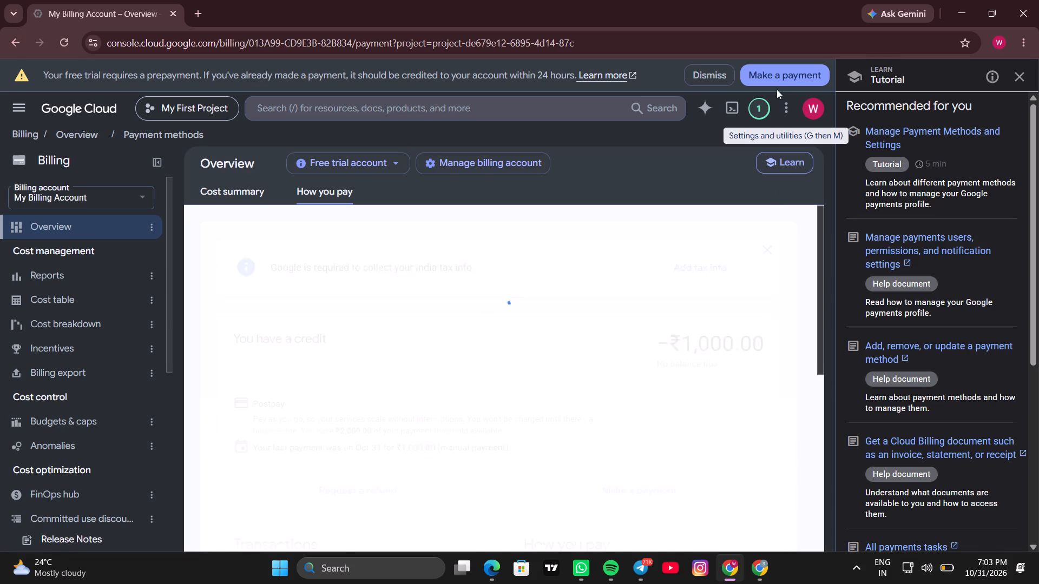
left_click(63, 43)
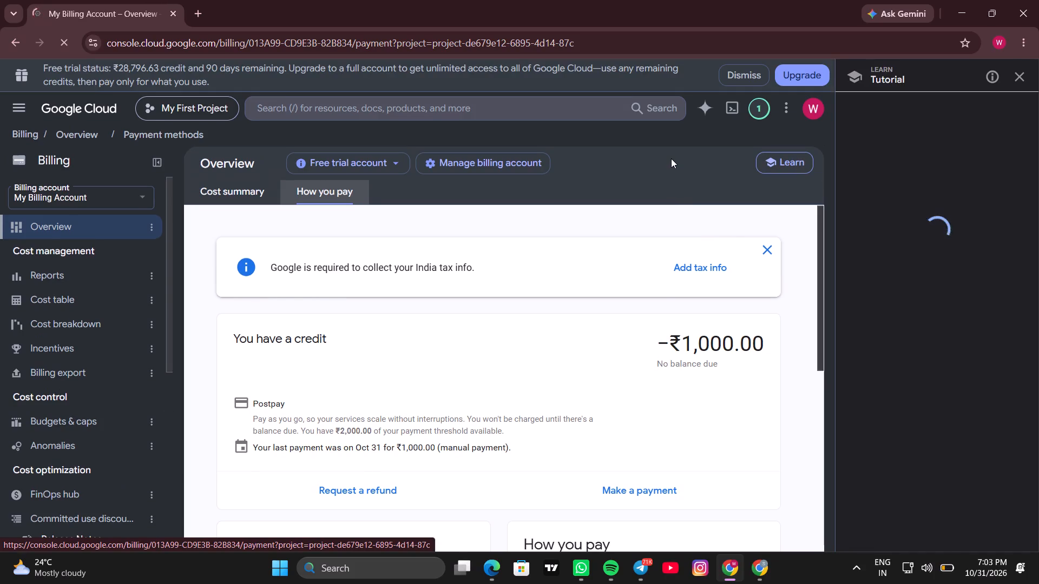
left_click(800, 77)
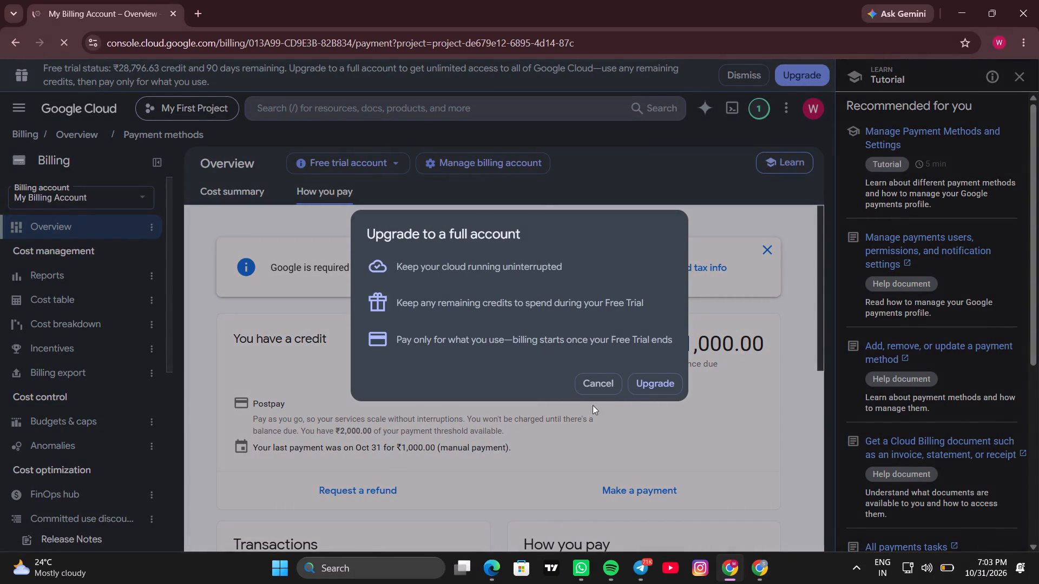
left_click(638, 377)
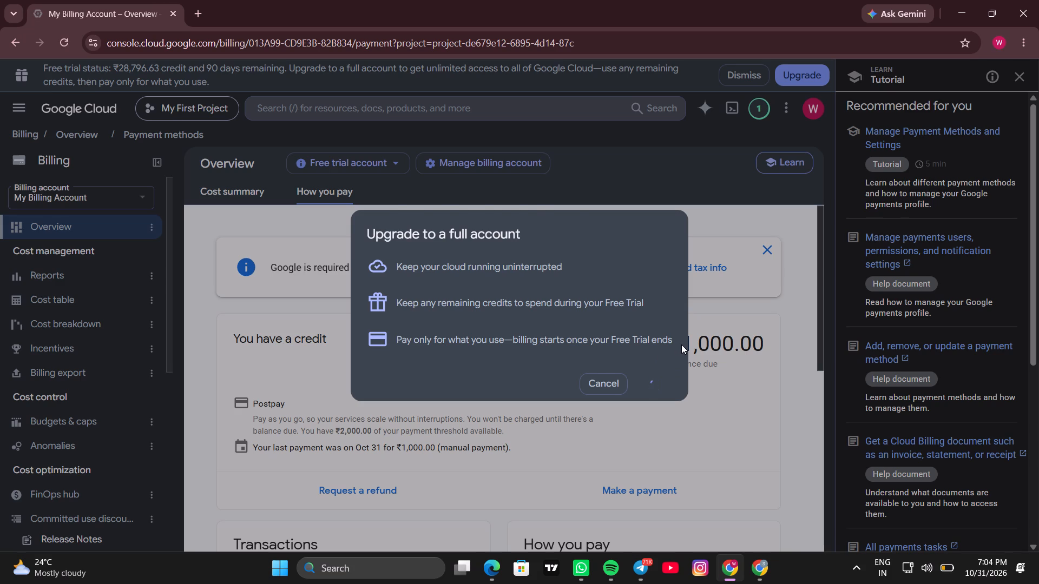
left_click(602, 449)
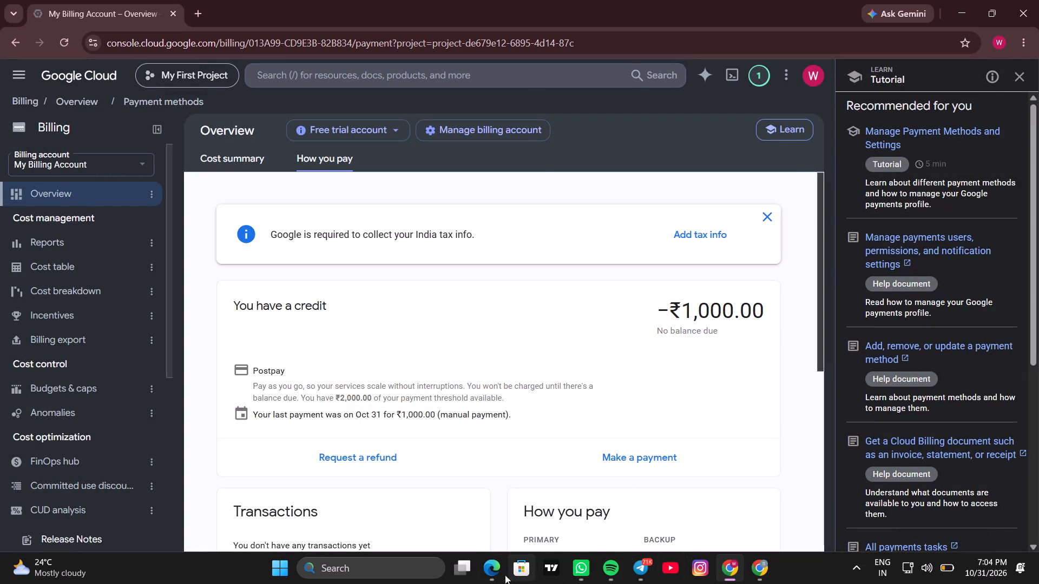
Generate a Google authorization link for a new GCP account in HelloKey in Edge and paste it into the W-avatar Chrome profile's address bar.
left_click(497, 575)
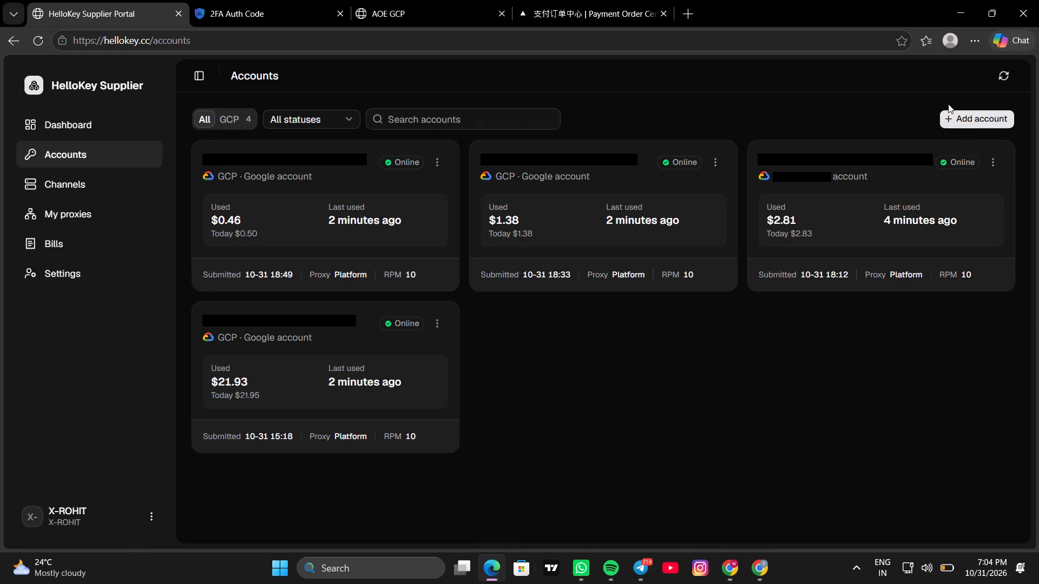
left_click(968, 115)
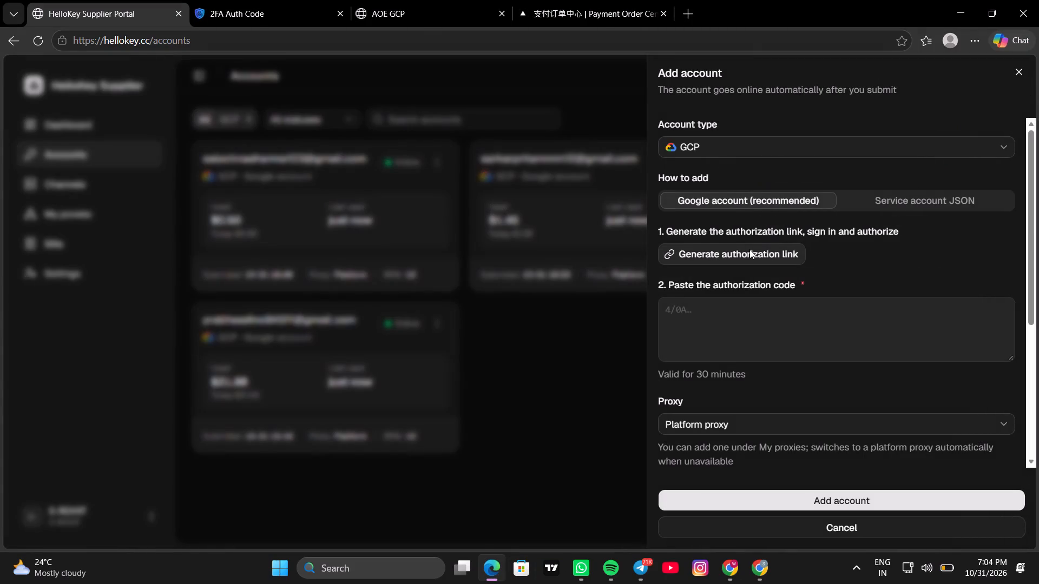
left_click(749, 249)
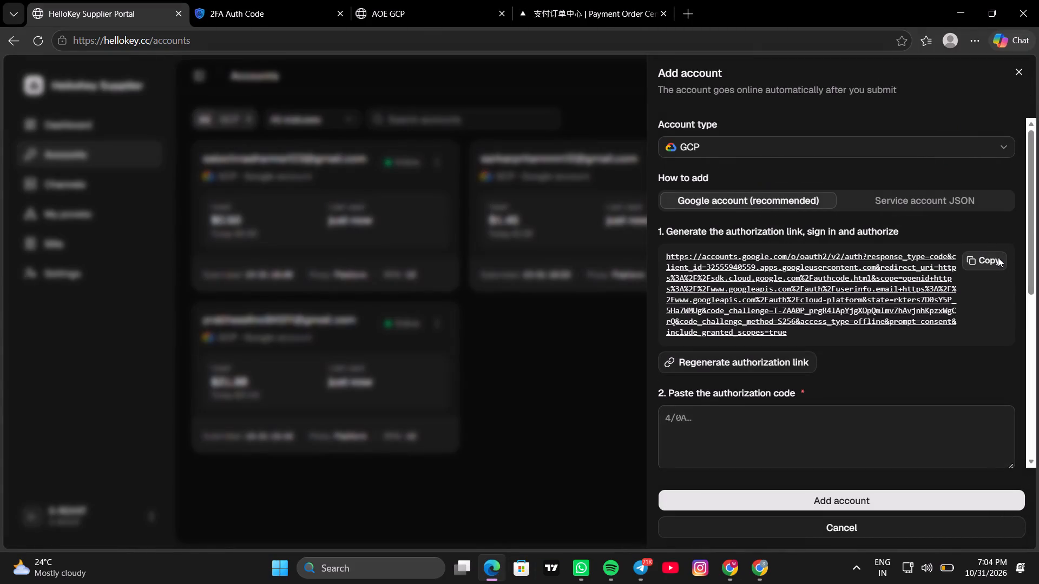
left_click(998, 257)
left_click(728, 570)
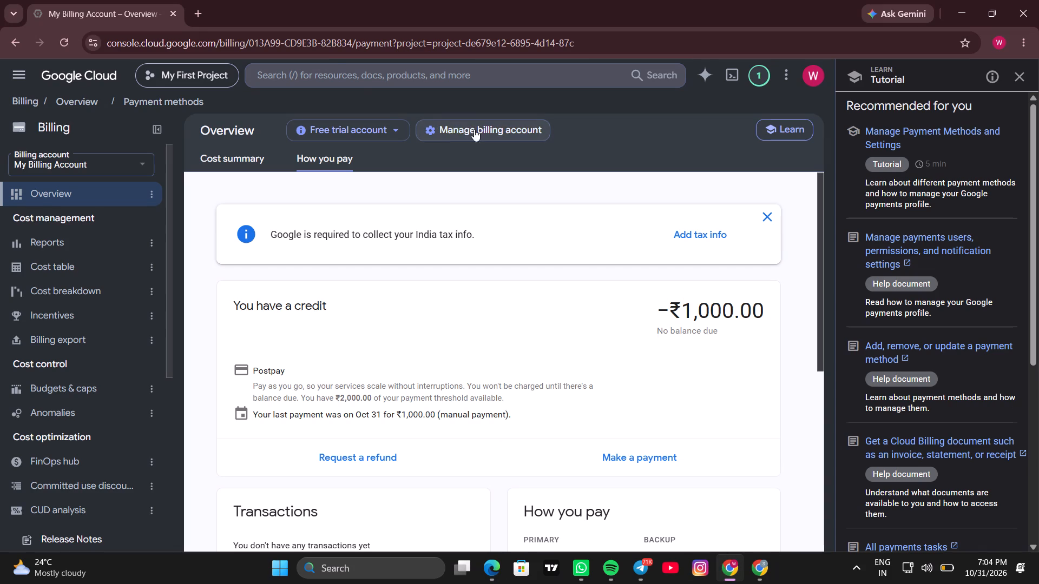
right_click(339, 44)
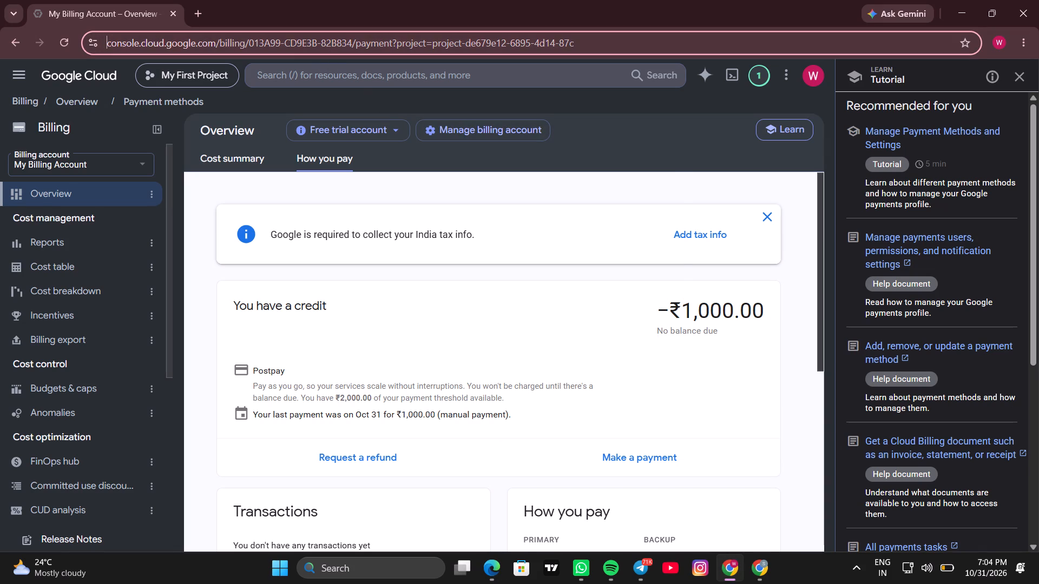
left_click(394, 193)
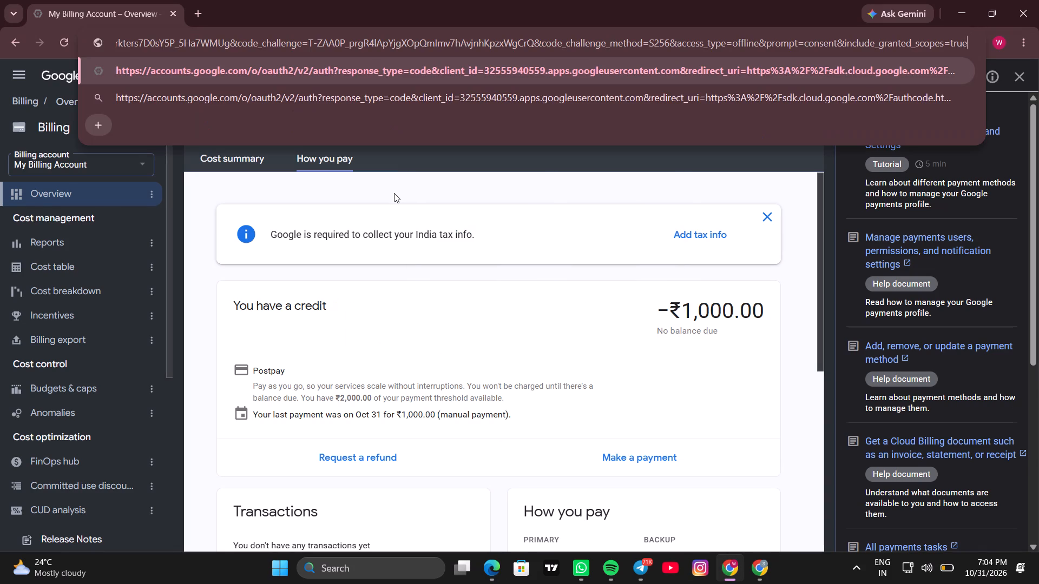
Request a refund of the ₹1,000.00 UPI payment for the W-avatar profile's billing account.
left_click(333, 448)
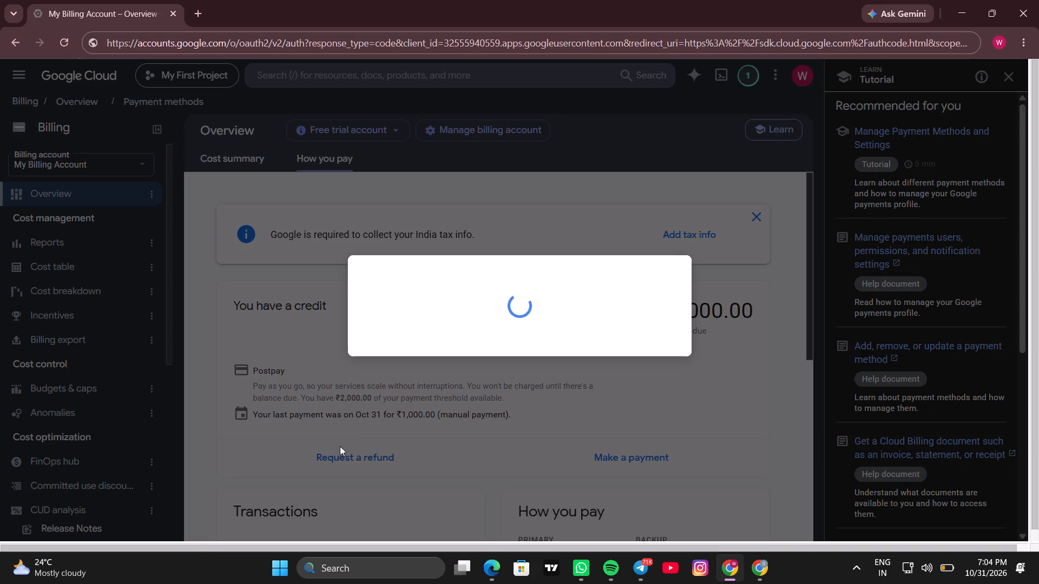
left_click(616, 393)
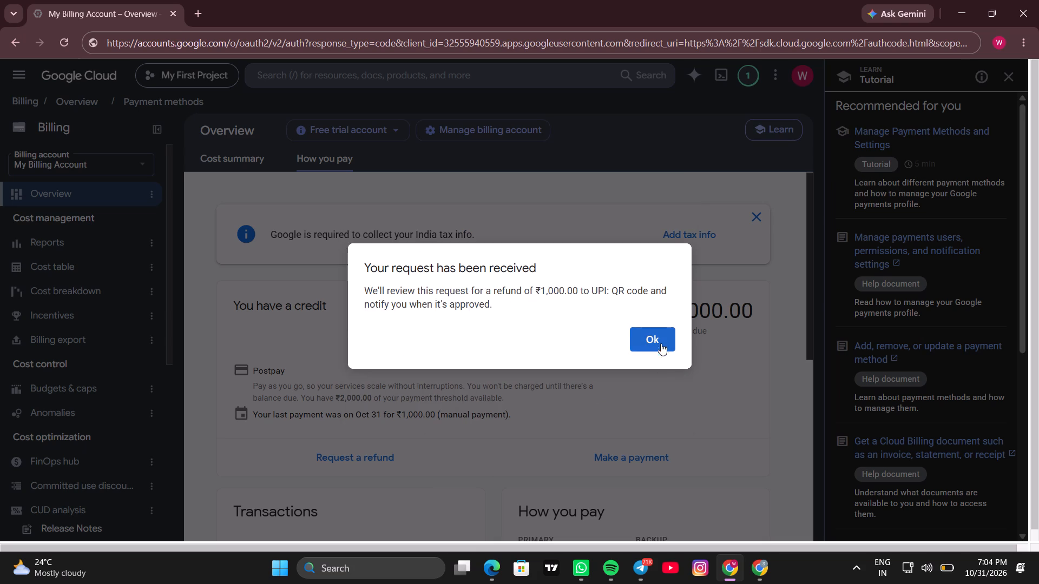
left_click(661, 338)
Request a refund of the ₹1,000.00 UPI payment for the billing account in the S-avatar Chrome profile.
left_click(761, 568)
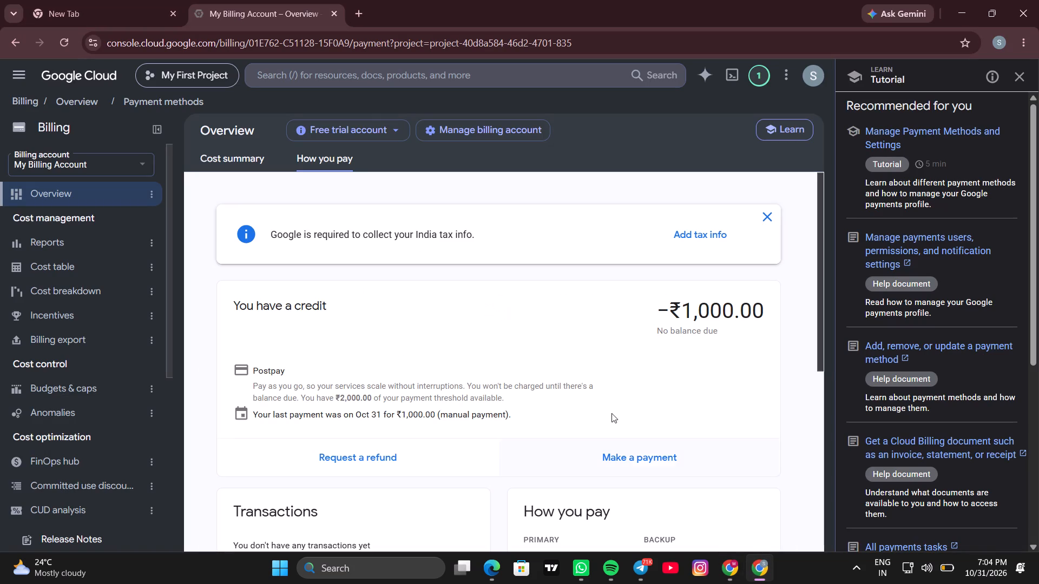
left_click(366, 460)
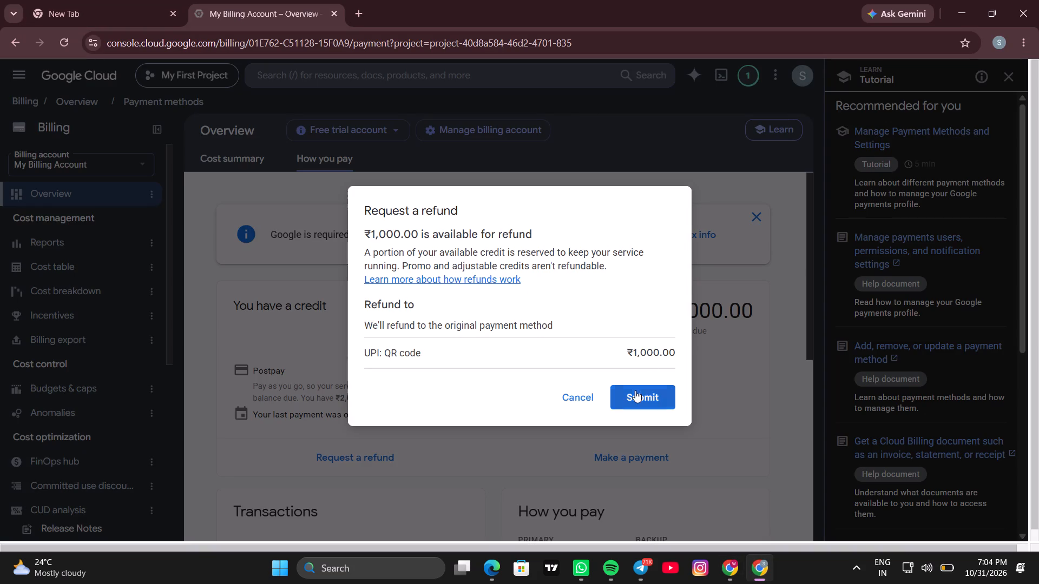
left_click(635, 390)
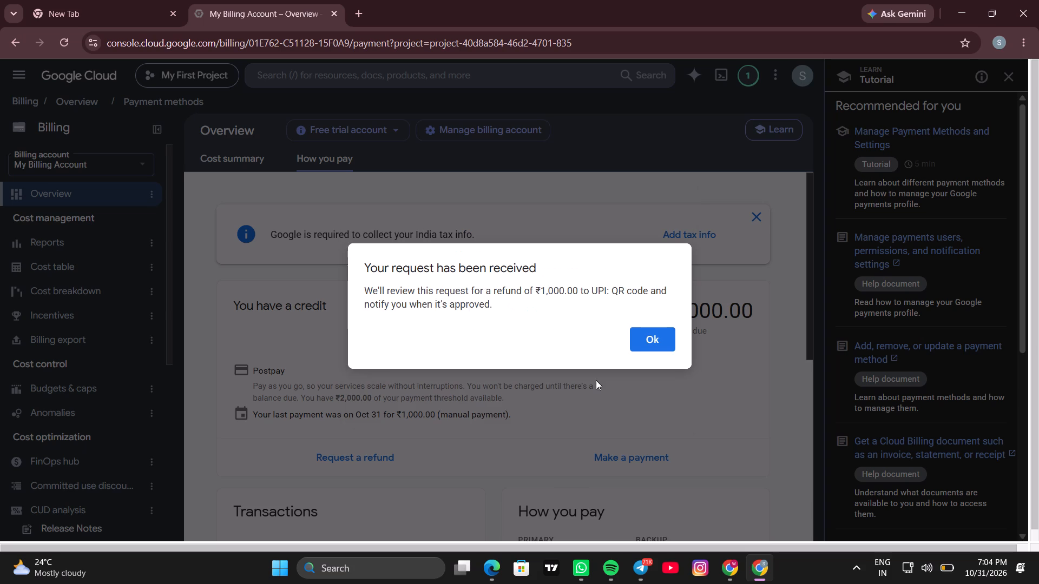
left_click(659, 334)
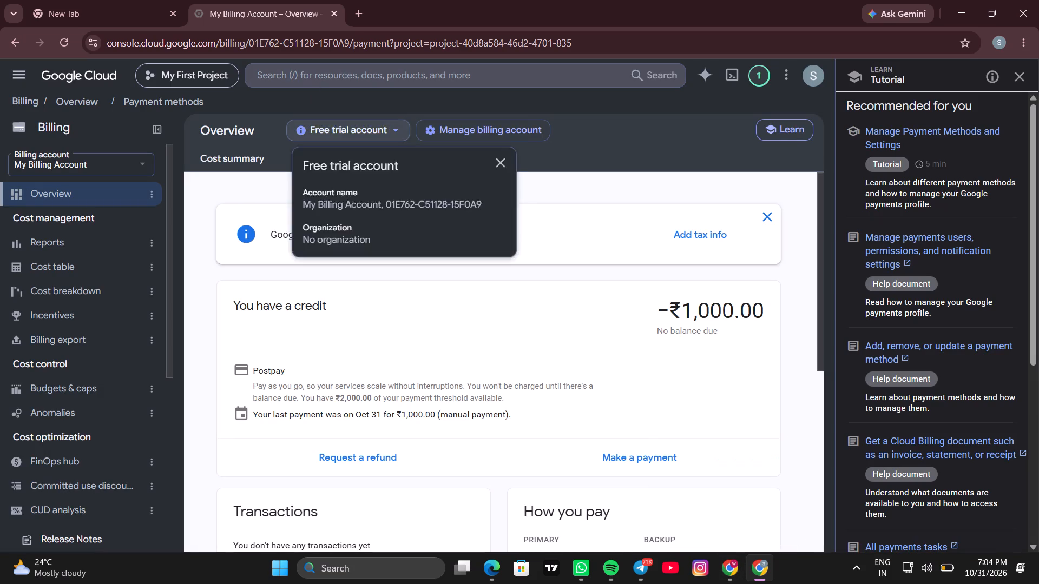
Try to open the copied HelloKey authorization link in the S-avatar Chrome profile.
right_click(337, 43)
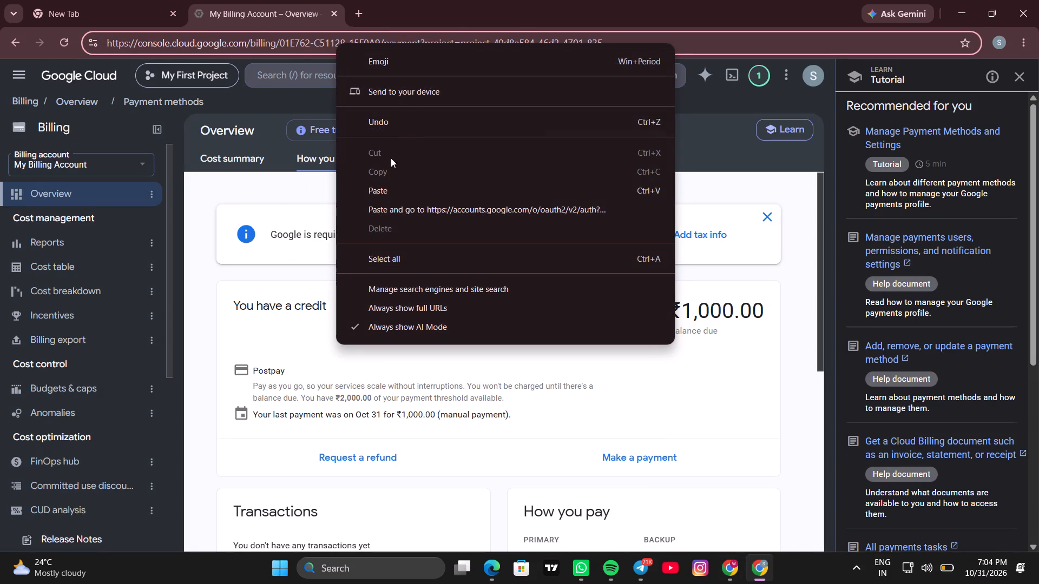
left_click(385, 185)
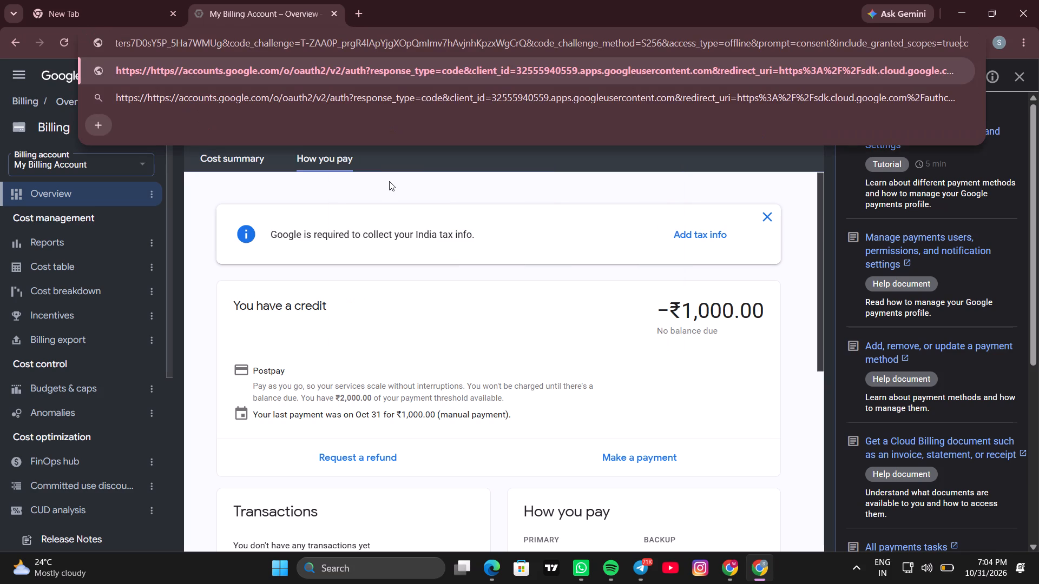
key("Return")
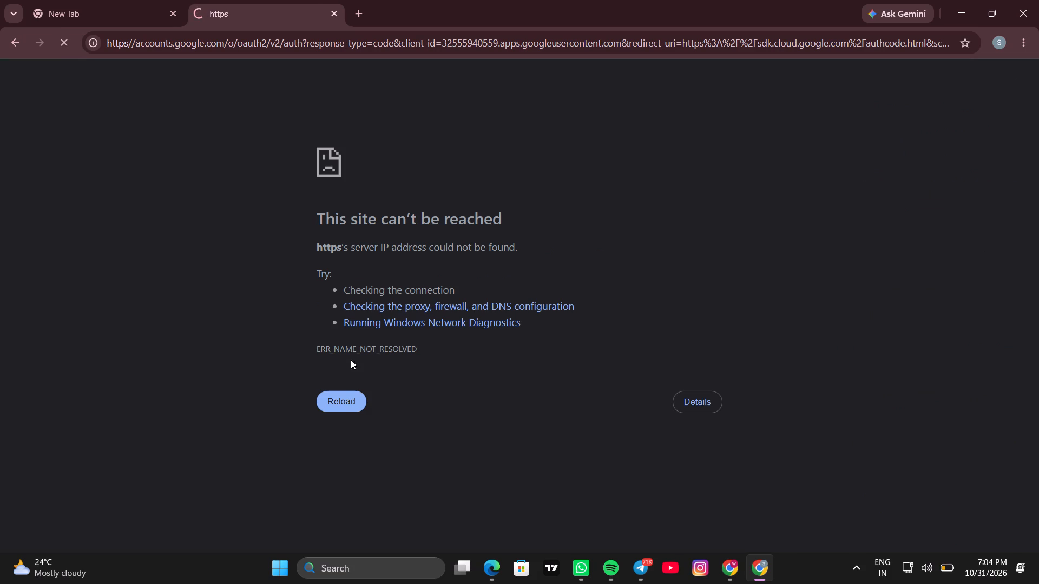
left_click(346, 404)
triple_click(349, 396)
Close the Edge window with the HelloKey portal, and close the unreachable authorization page's tab in the S-avatar Chrome profile.
left_click(722, 570)
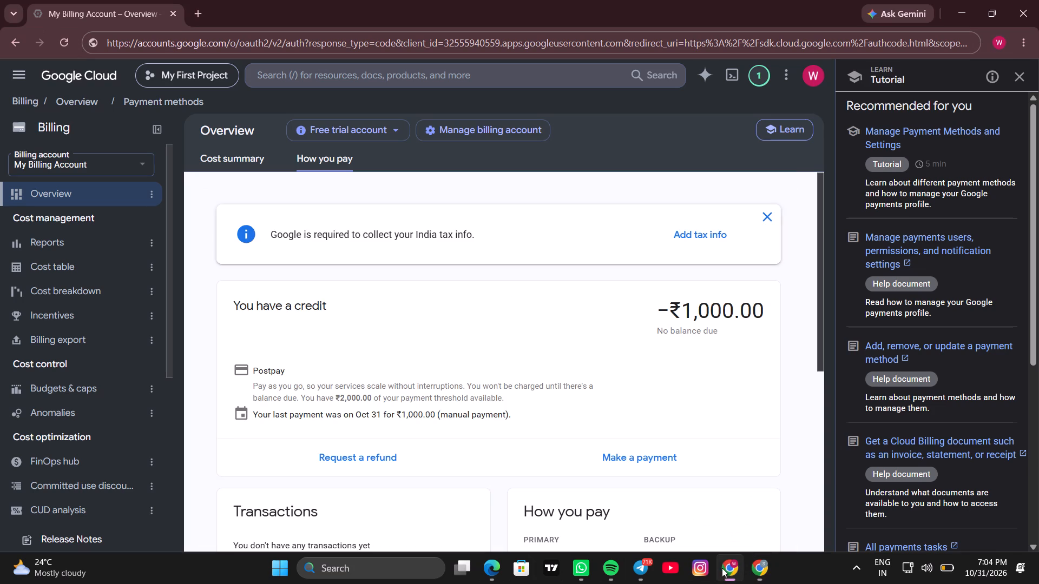
left_click(497, 561)
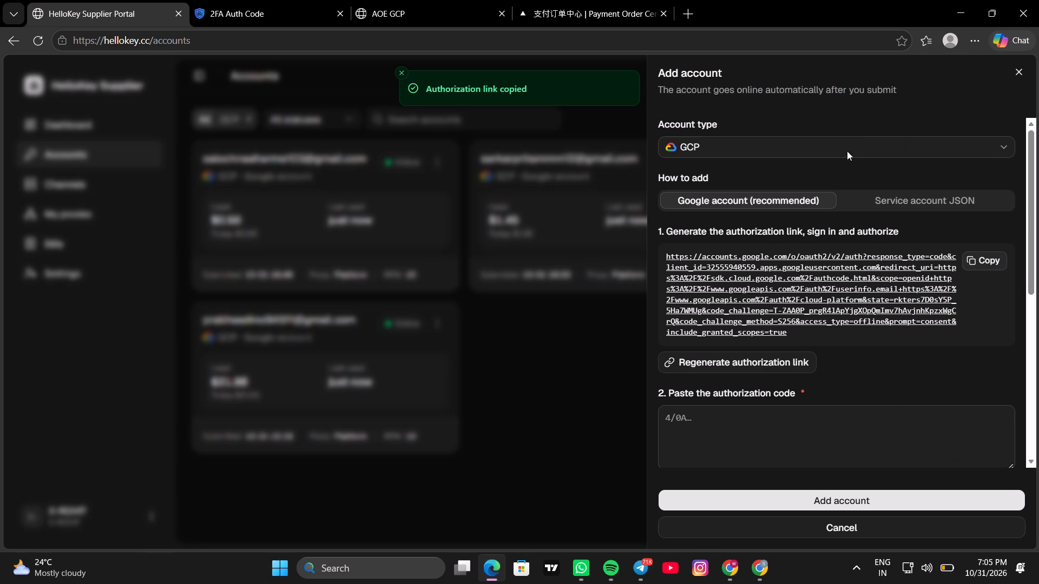
left_click(1038, 0)
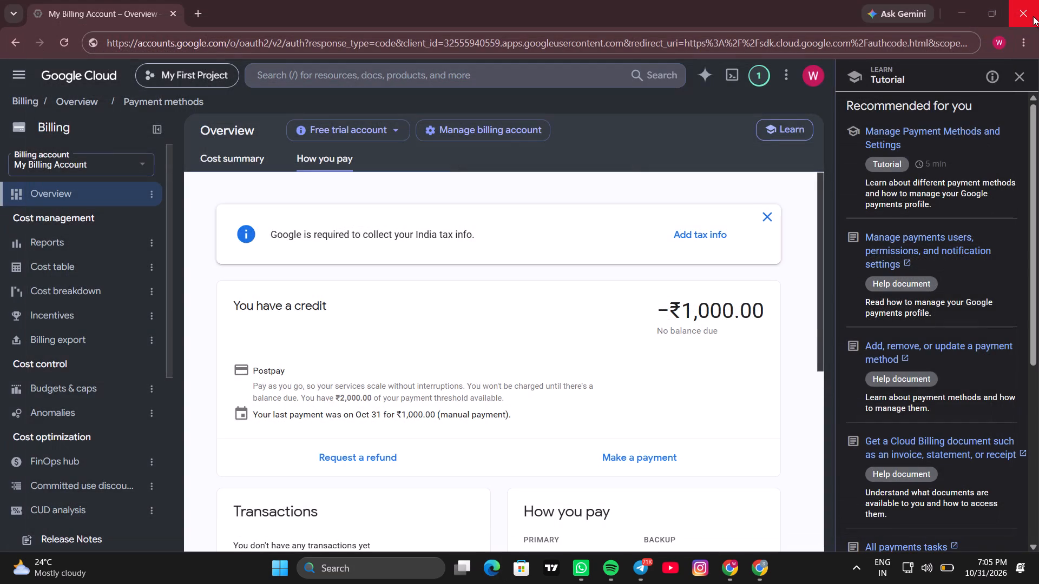
left_click(962, 13)
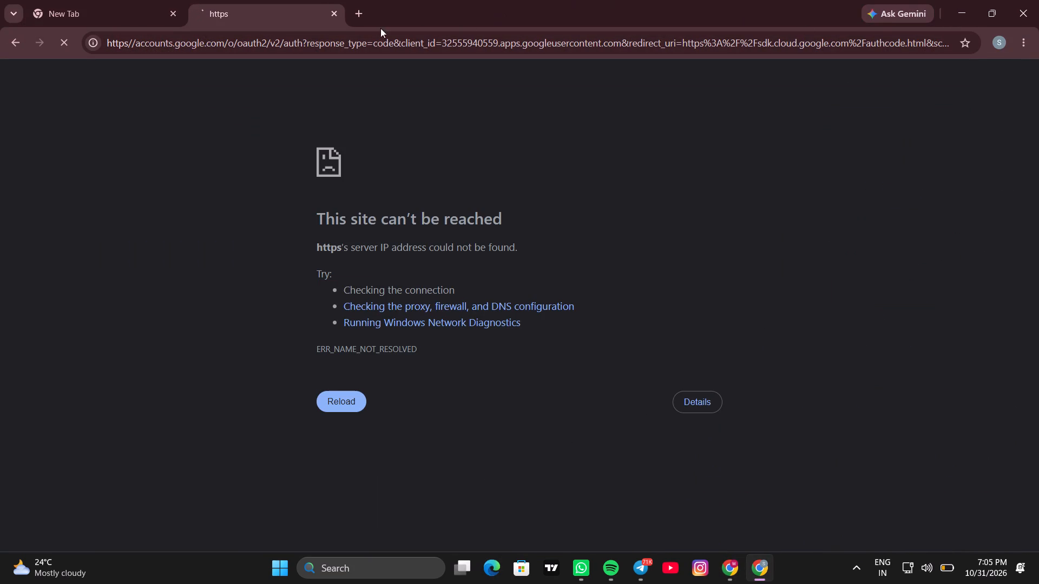
left_click(334, 10)
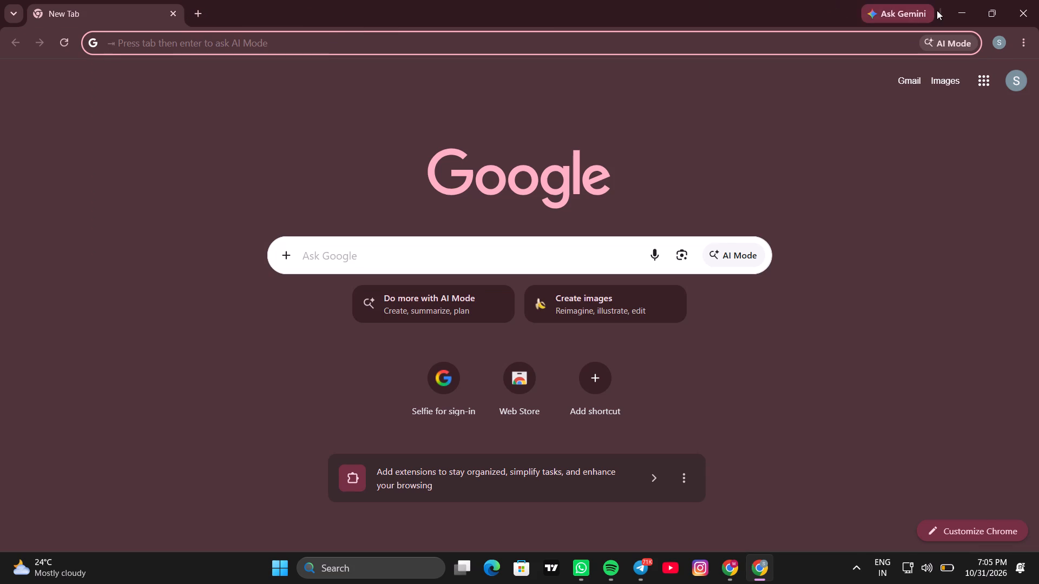
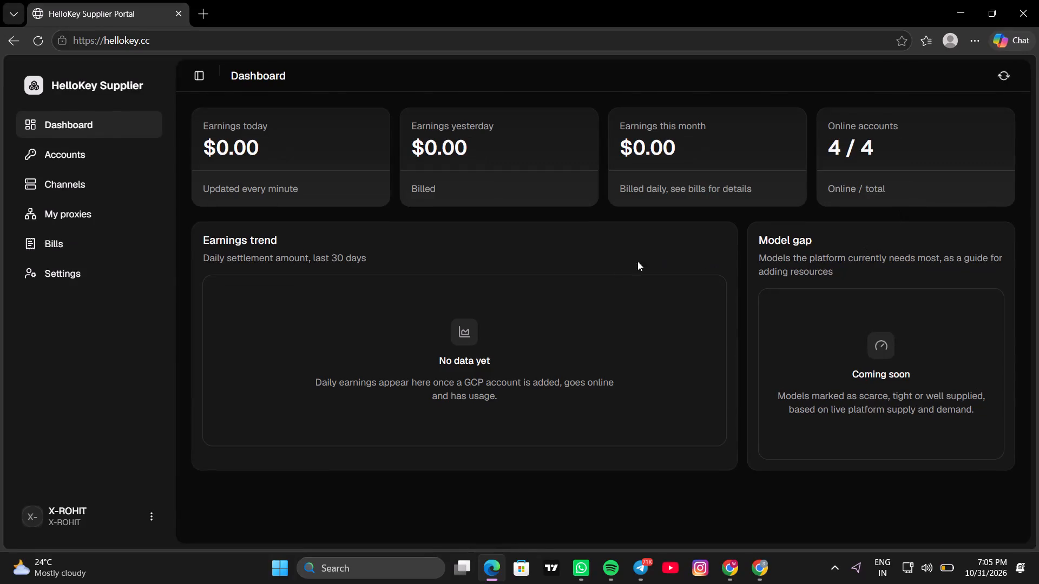
Open the Accounts page of the HelloKey Supplier Portal.
left_click(45, 148)
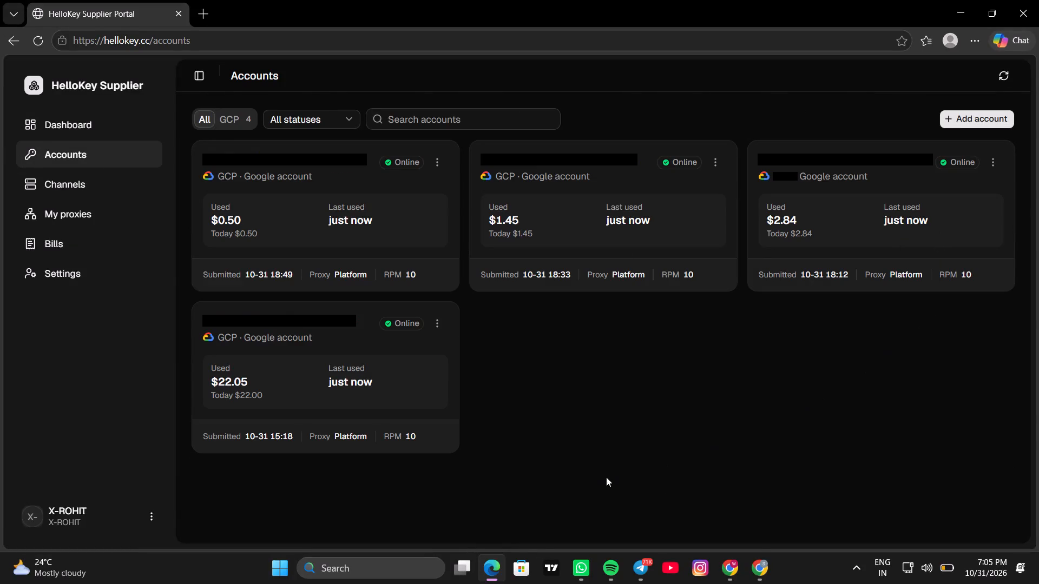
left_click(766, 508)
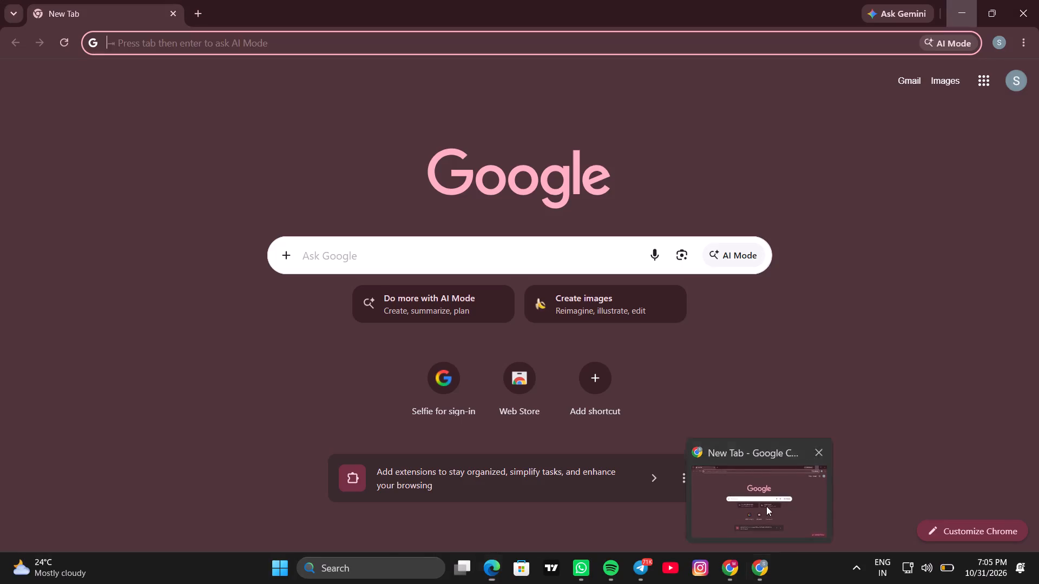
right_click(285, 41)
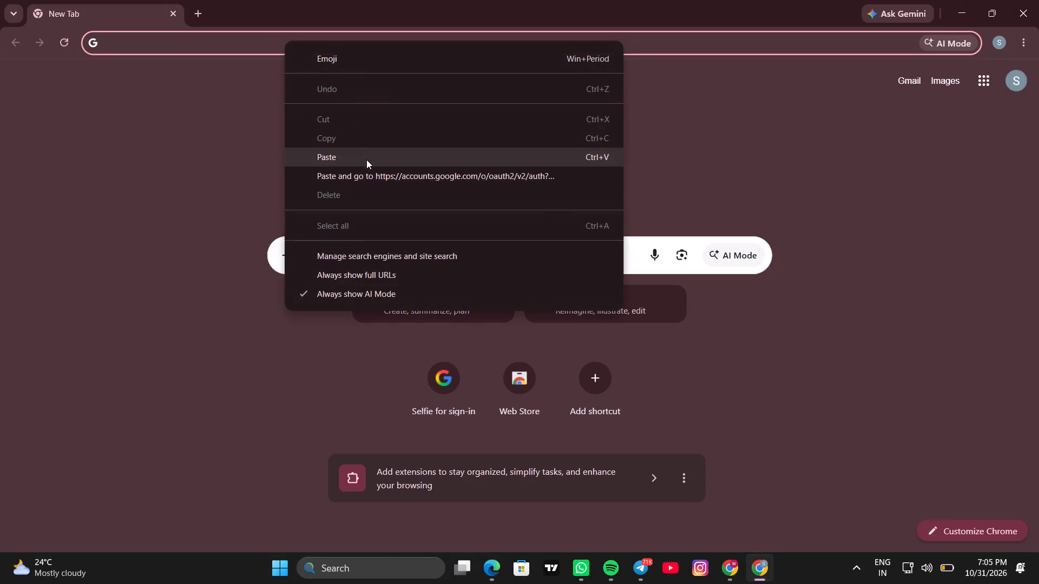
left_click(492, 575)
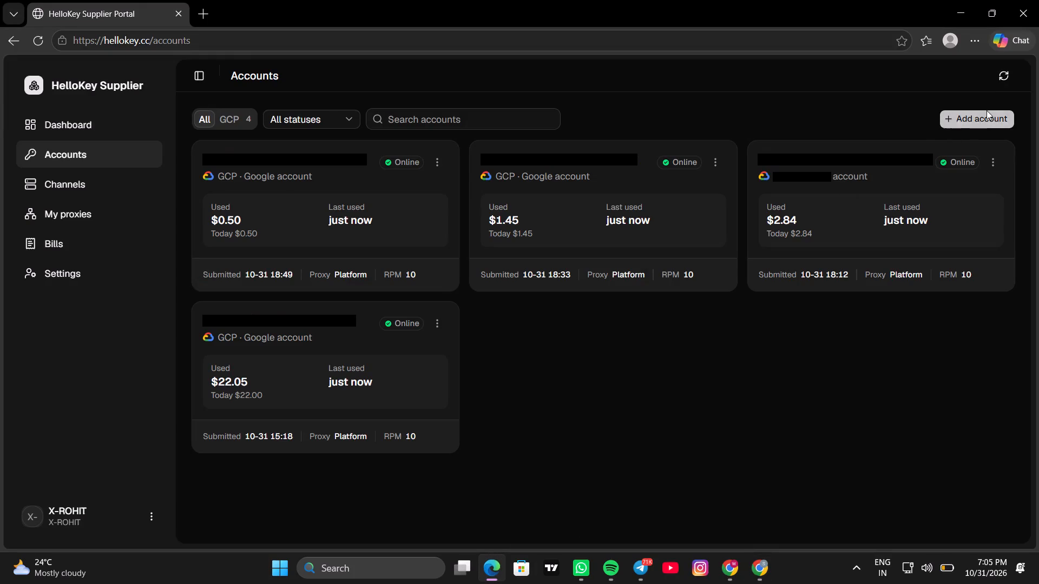
left_click(987, 109)
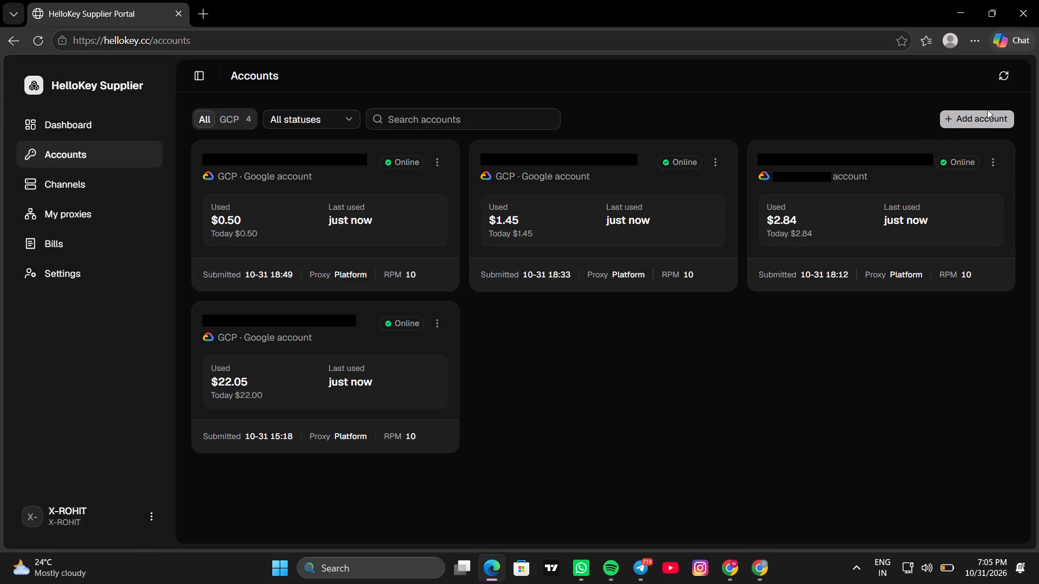
left_click(984, 114)
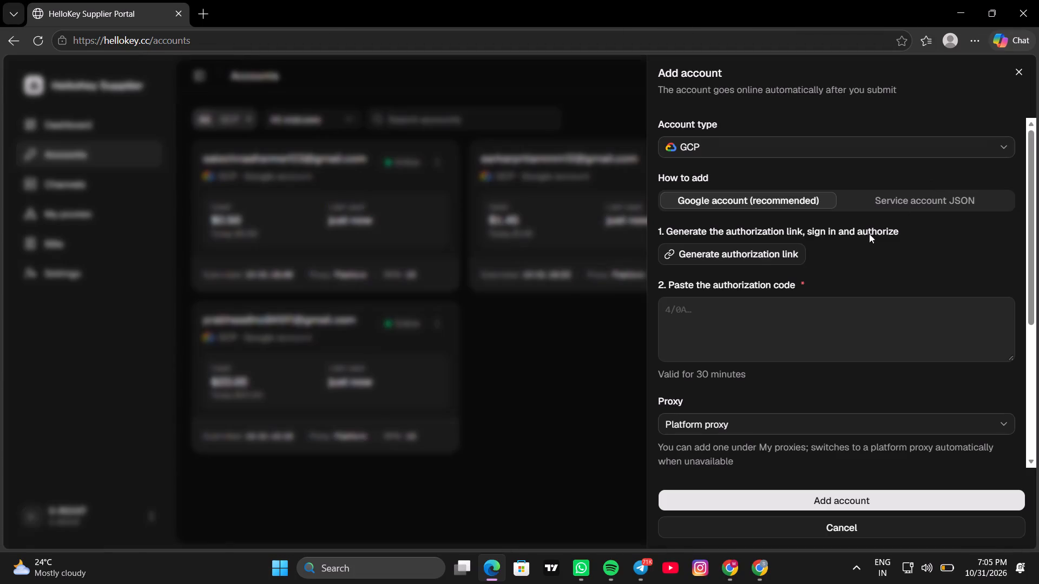
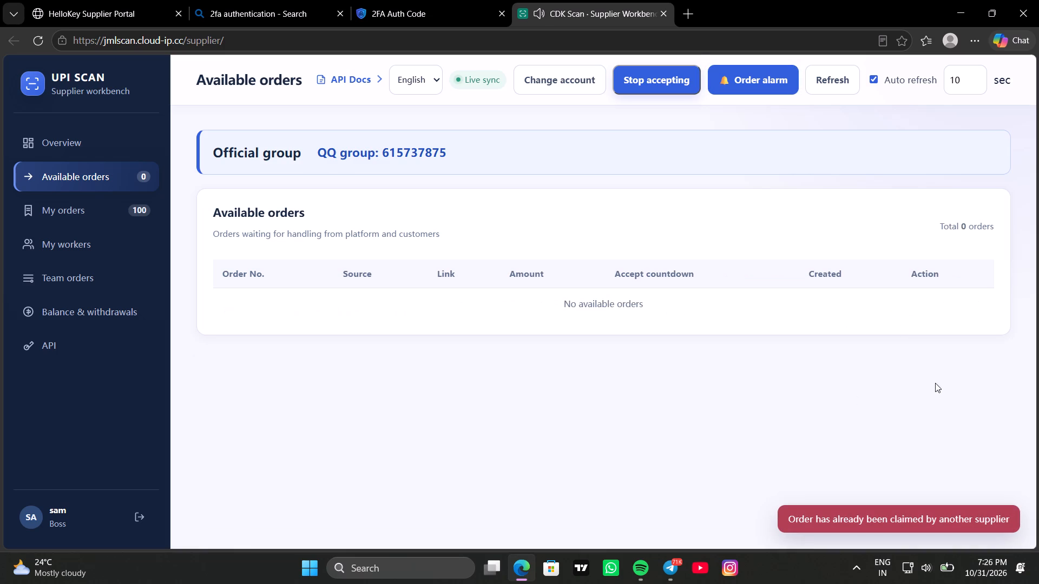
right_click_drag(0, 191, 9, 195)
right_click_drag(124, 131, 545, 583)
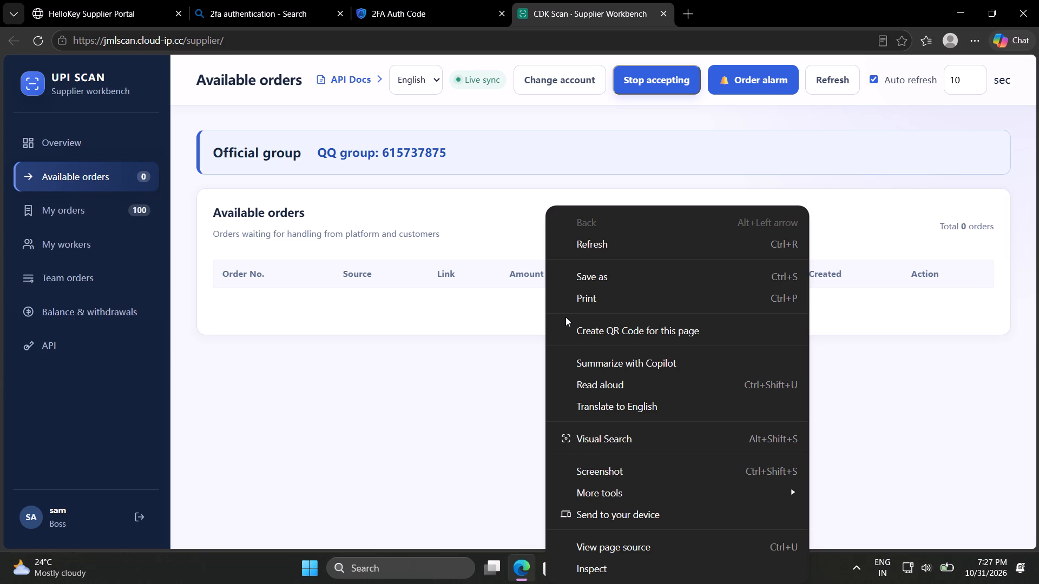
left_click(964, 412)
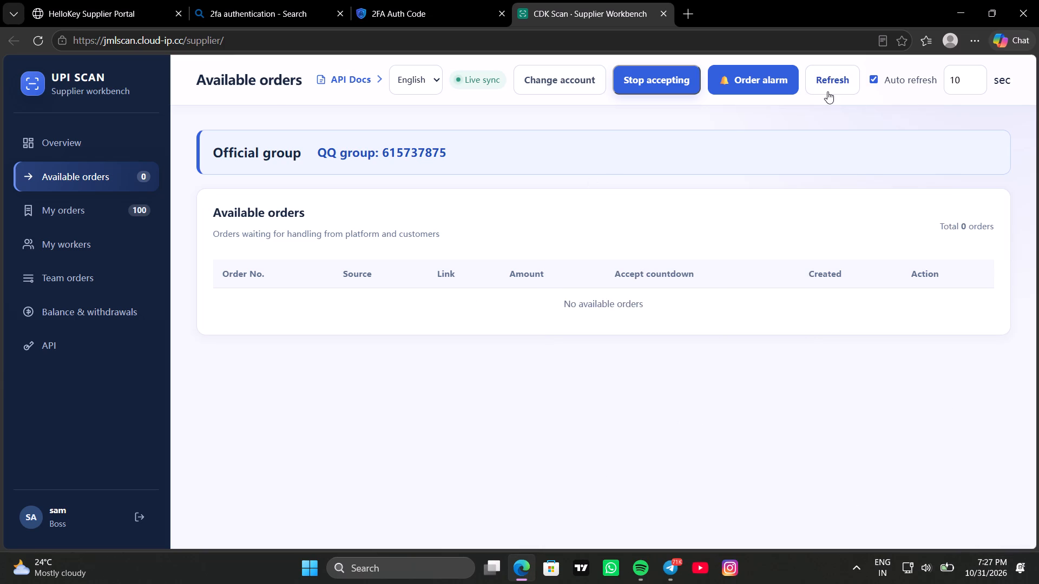
Refresh the available orders, and stop and restart order acceptance.
left_click(824, 88)
left_click(826, 85)
left_click(676, 76)
left_click(676, 77)
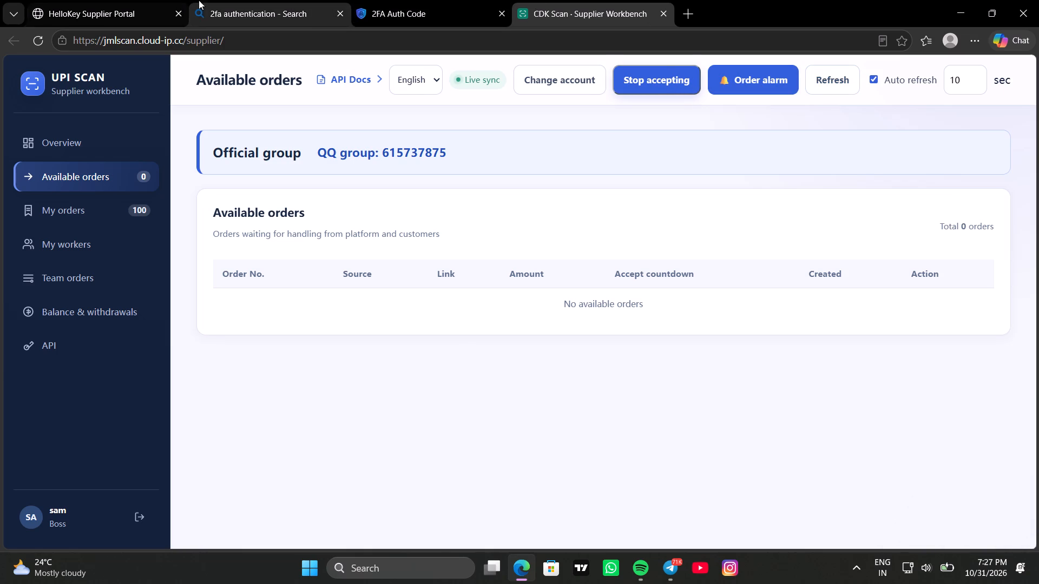
Switch to the HelloKey Supplier Portal to view the submitted GCP accounts.
left_click(115, 3)
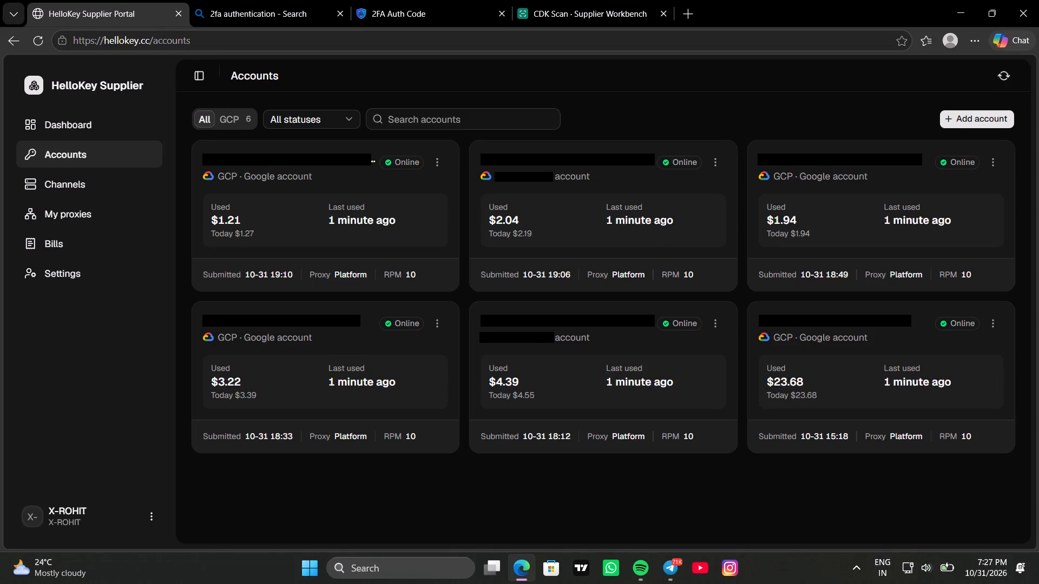